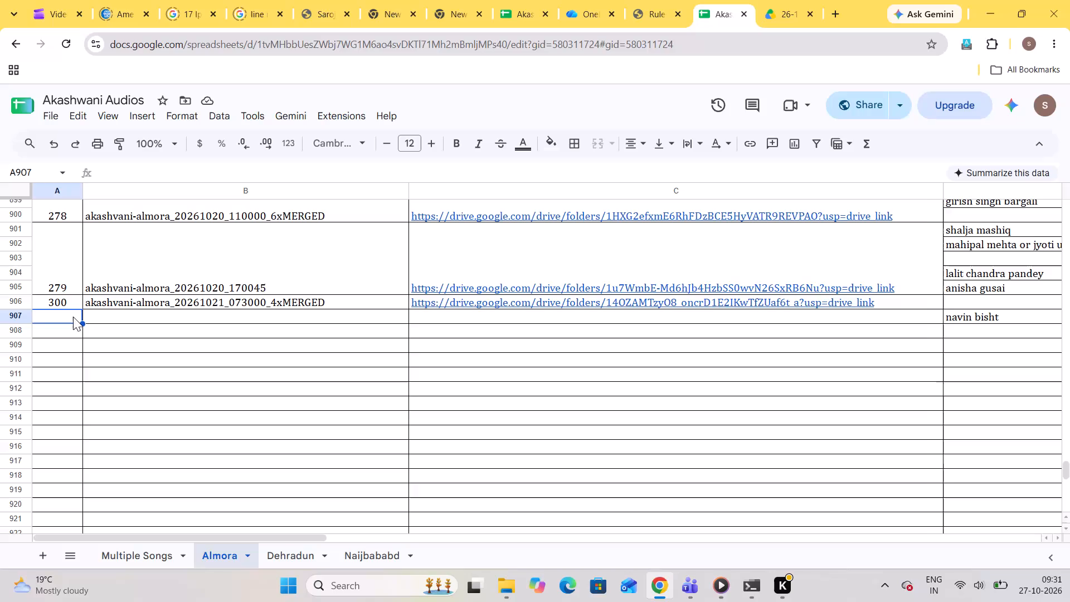
Enter 301 in A907 and copy the folder name akashvani-almora_20261021_113635_2xMERGED from File Explorer's bin > 26-10-2026 folder into B907.
{"action": "type", "text": "301"}
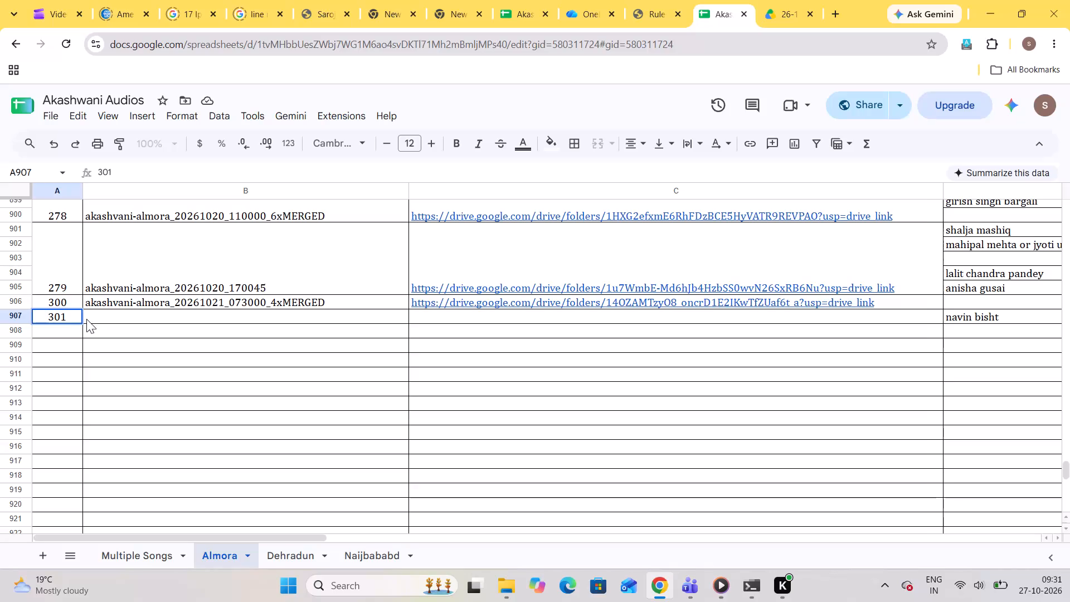
{"action": "left_click", "coordinate": [108, 321]}
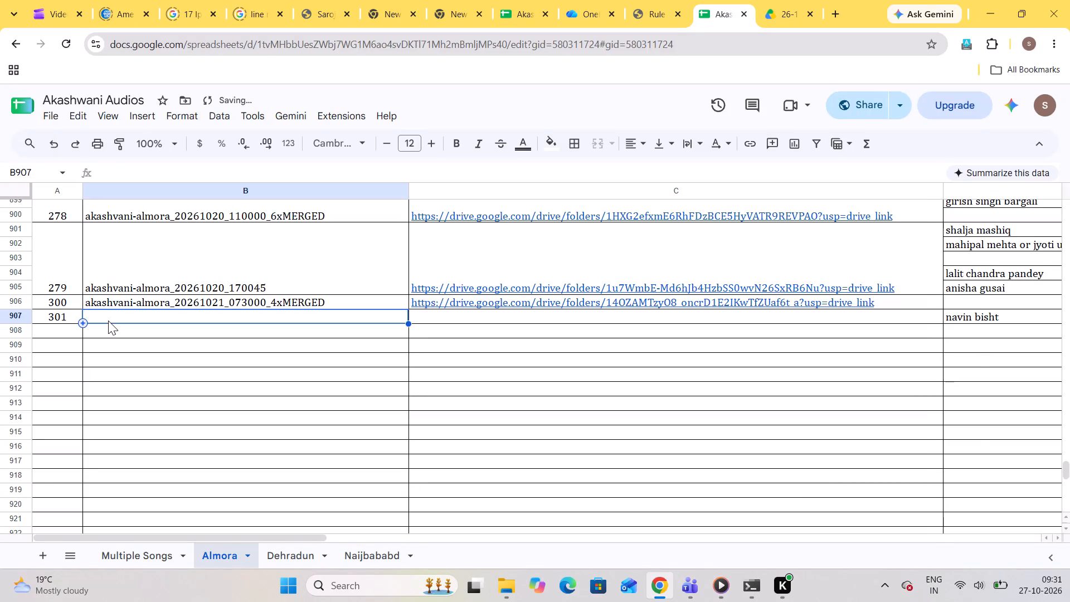
{"action": "key", "text": "alt+Tab"}
{"action": "key", "text": "alt+Tab"}
{"action": "key", "text": "alt+Tab"}
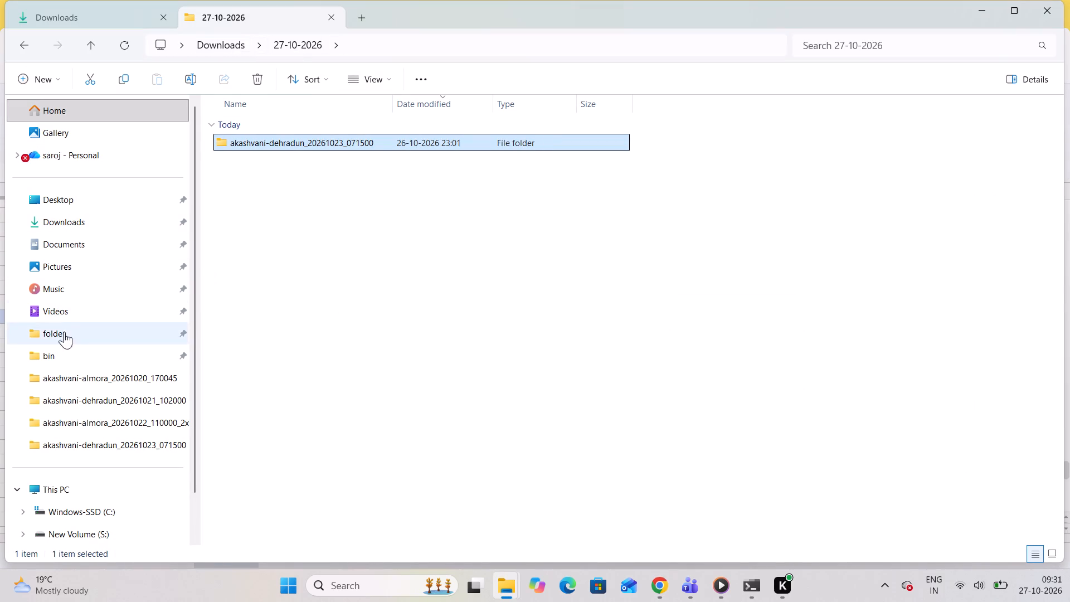
{"action": "left_click", "coordinate": [60, 354]}
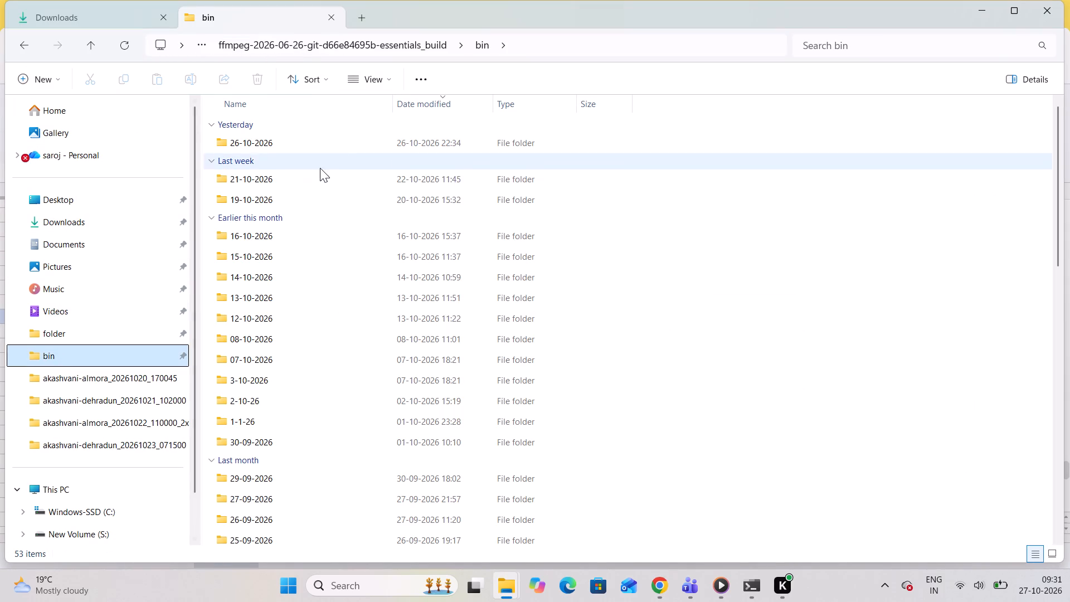
{"action": "double_click", "coordinate": [313, 144]}
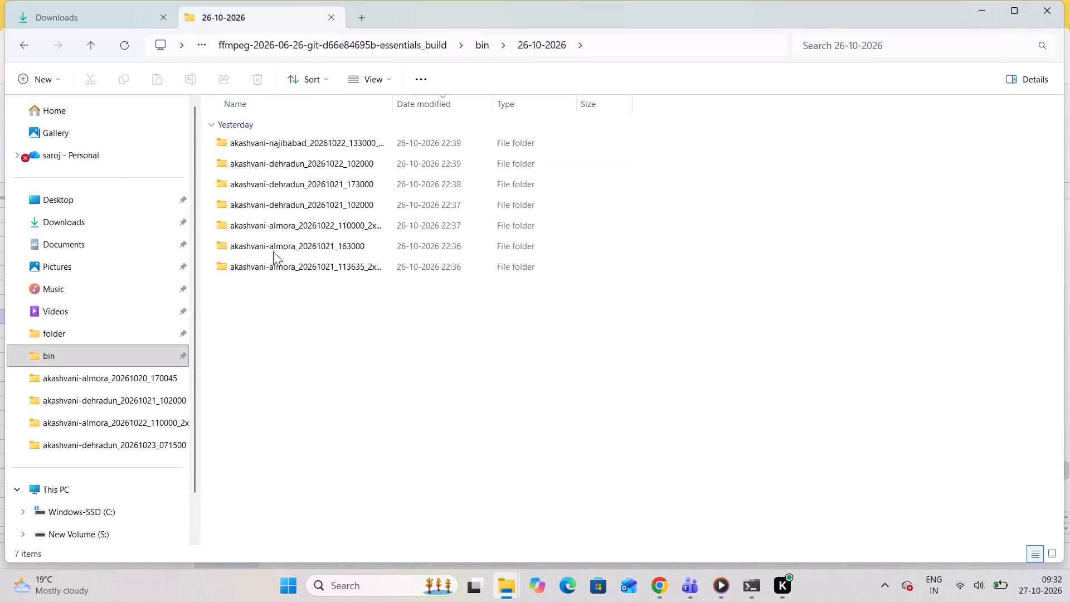
{"action": "left_click", "coordinate": [264, 267]}
{"action": "left_click", "coordinate": [264, 267]}
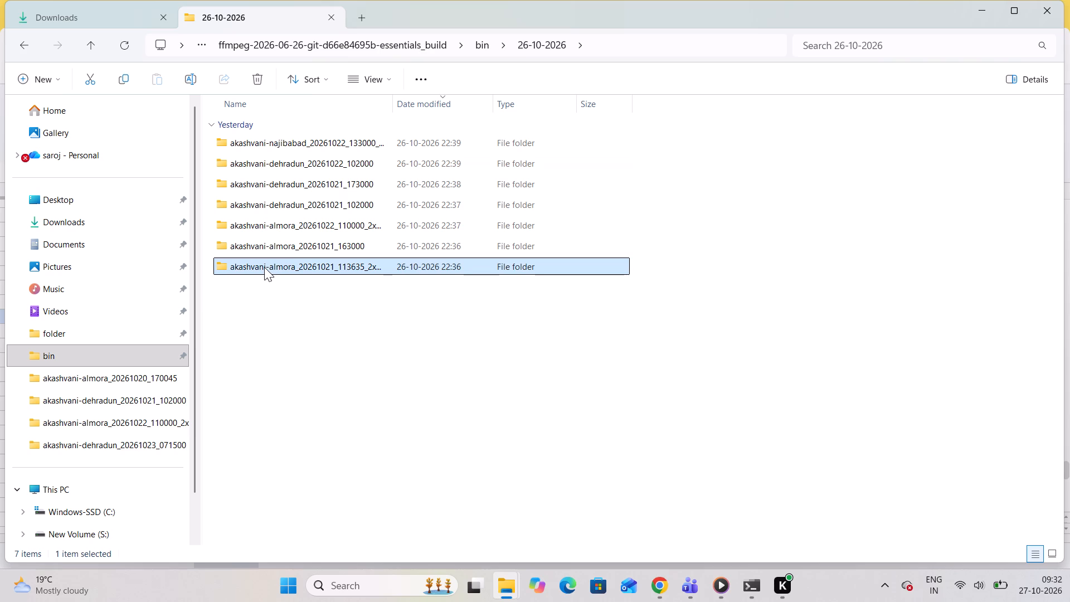
{"action": "key", "text": "ctrl+c"}
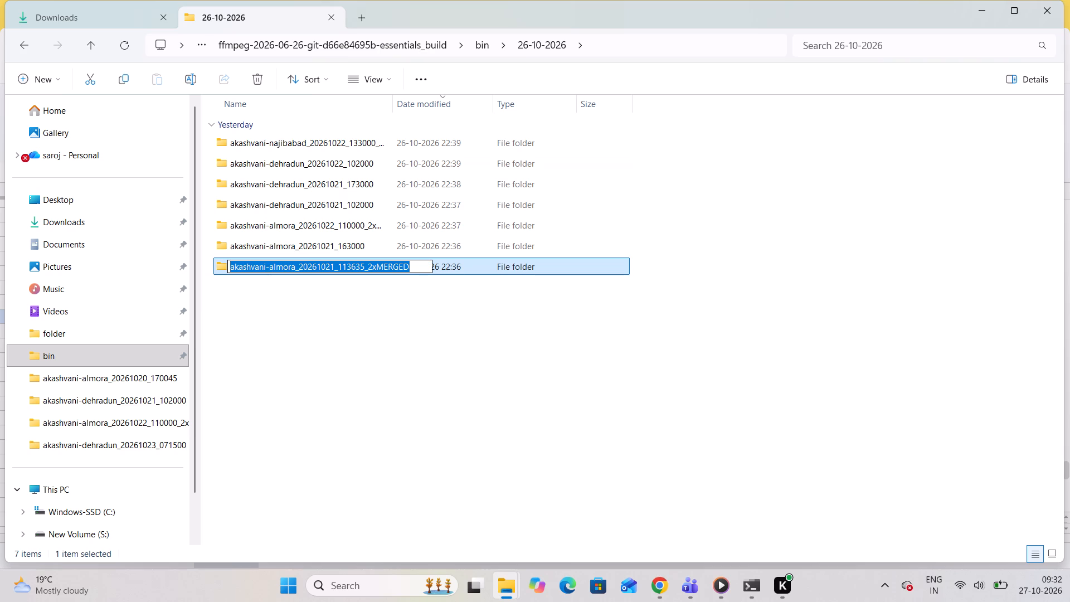
{"action": "key", "text": "ctrl+c"}
{"action": "key", "text": "alt+Tab"}
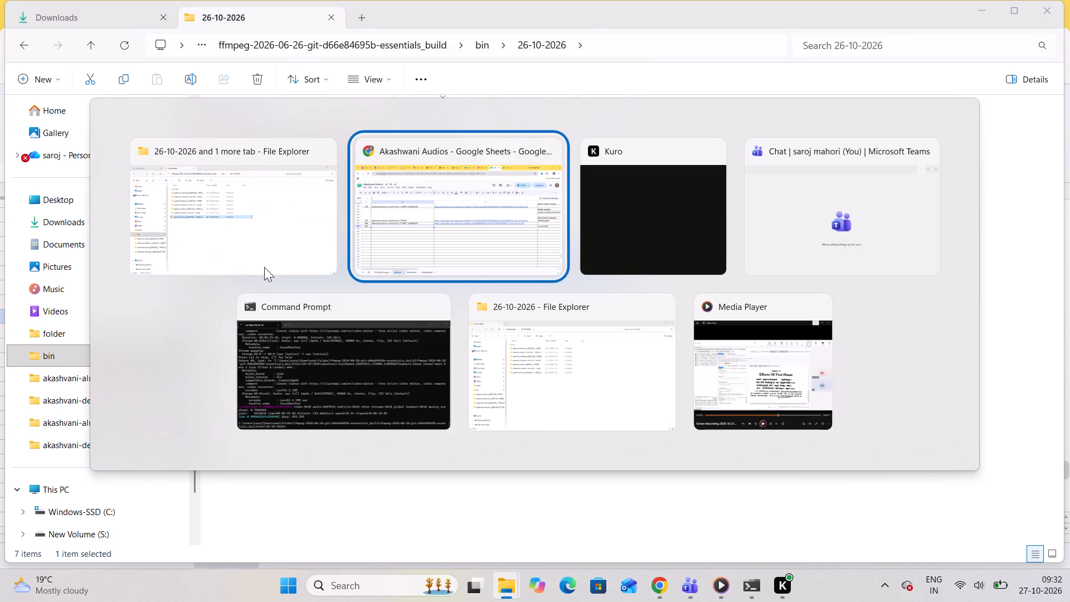
{"action": "key", "text": "ctrl+v"}
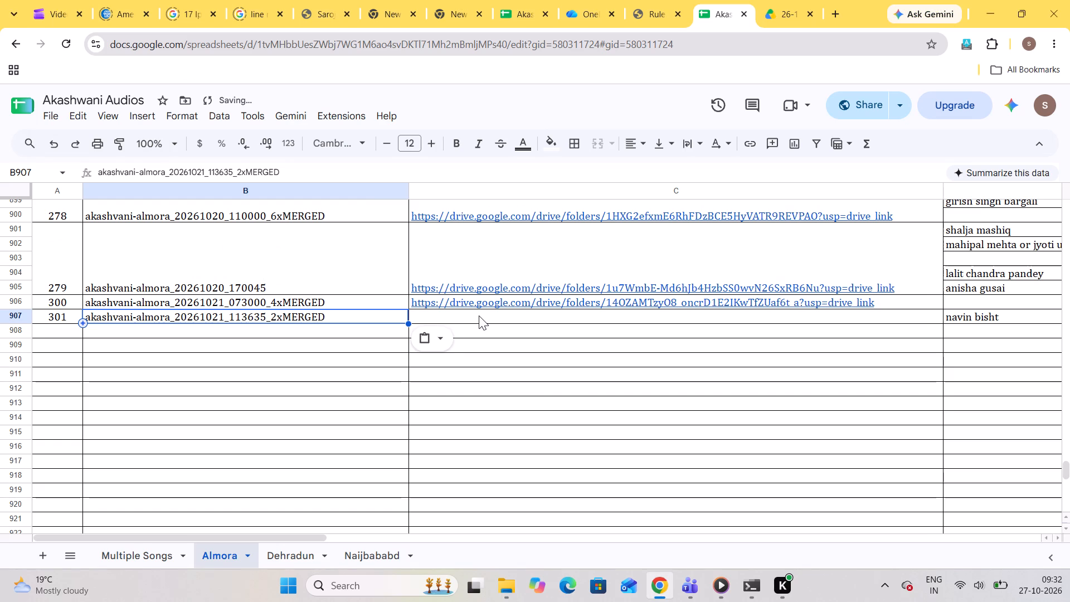
Move the folder name akashvani-almora_20261021_113635_2xMERGED down one row, from B907 to B908.
{"action": "scroll", "coordinate": [487, 317], "scroll_direction": "left", "scroll_amount": 2}
{"action": "scroll", "coordinate": [487, 317], "scroll_direction": "right", "scroll_amount": 2}
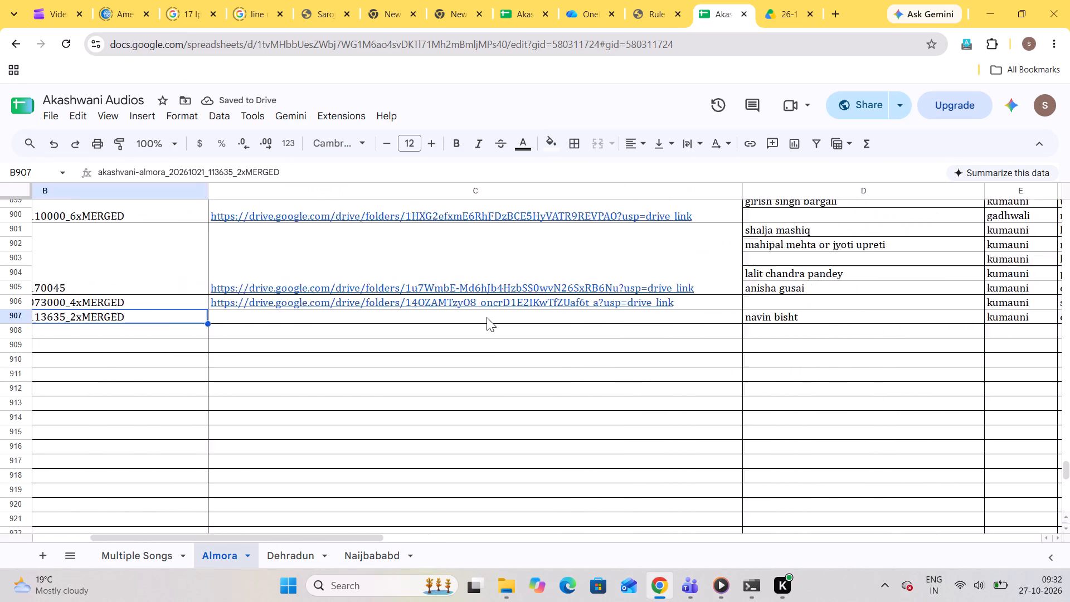
{"action": "scroll", "coordinate": [385, 332], "scroll_direction": "left", "scroll_amount": 2}
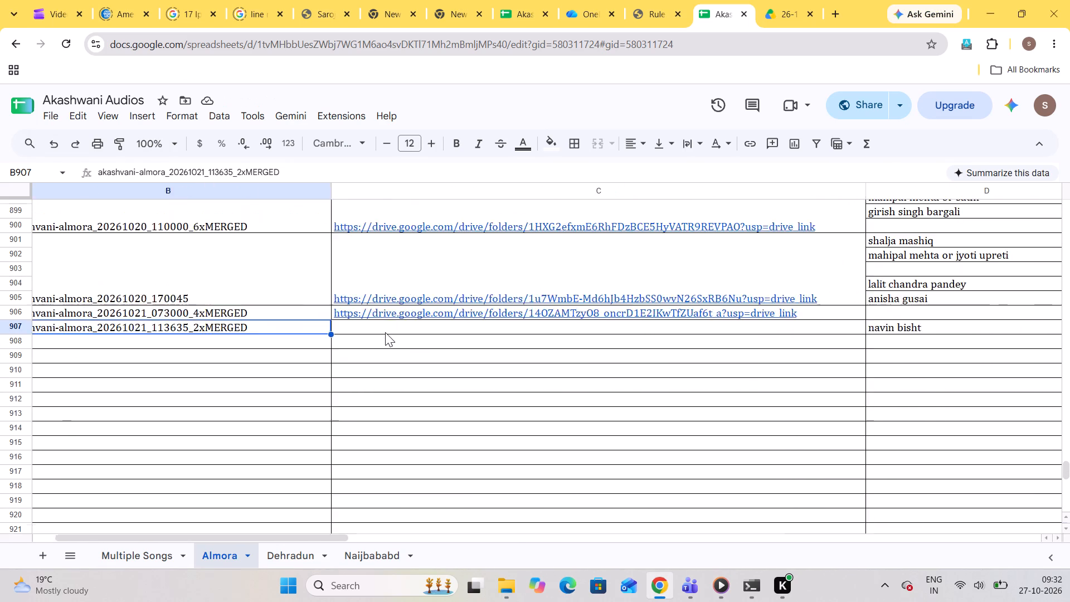
{"action": "scroll", "coordinate": [385, 332], "scroll_direction": "left", "scroll_amount": 1}
{"action": "scroll", "coordinate": [385, 332], "scroll_direction": "right", "scroll_amount": 3}
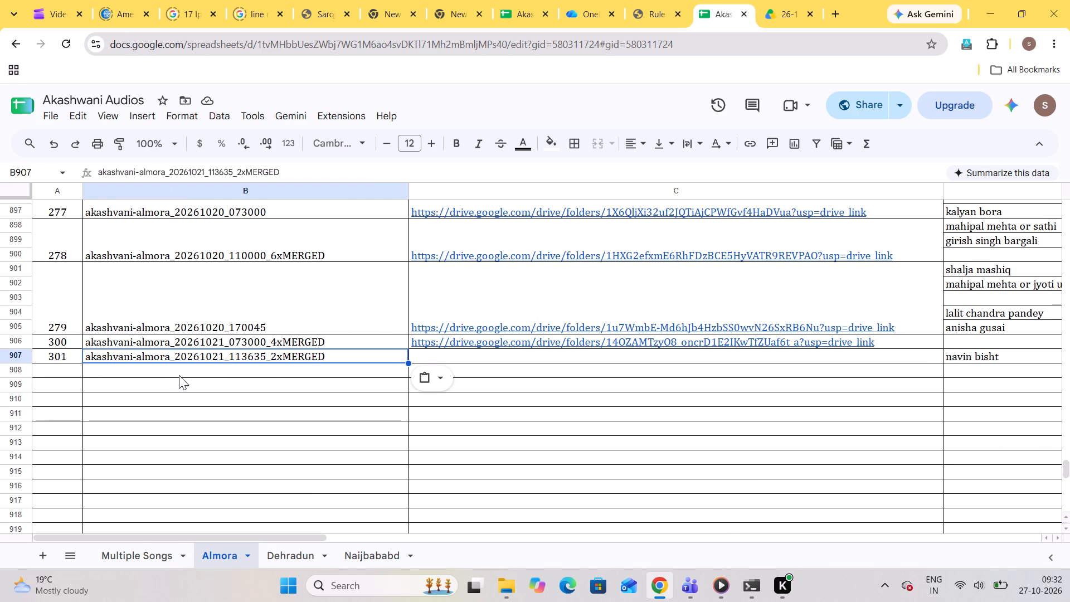
{"action": "left_click", "coordinate": [179, 375]}
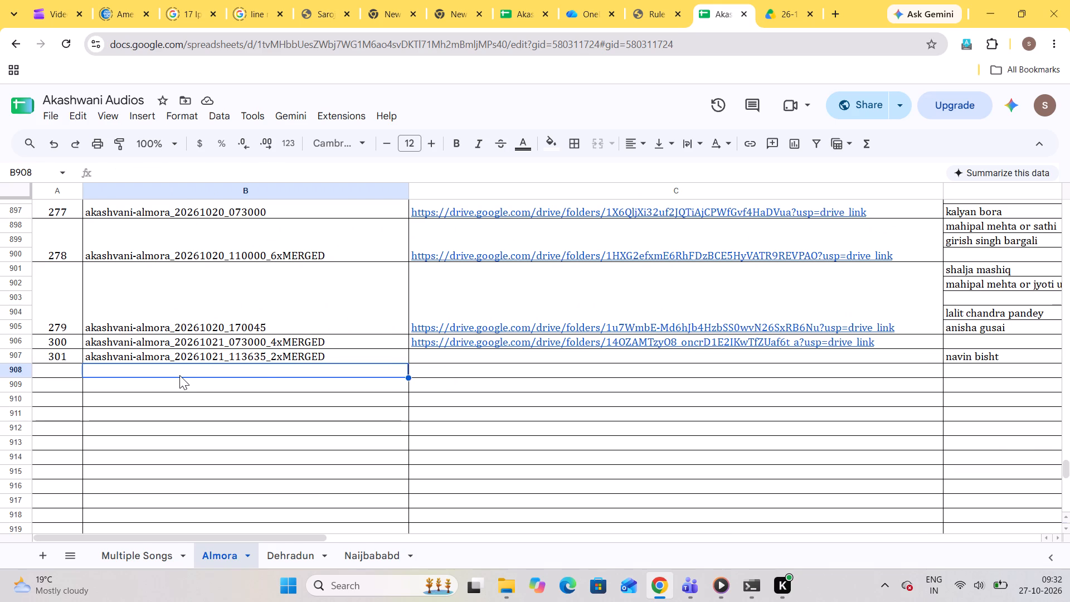
{"action": "key", "text": "ctrl+v"}
{"action": "triple_click", "coordinate": [186, 356]}
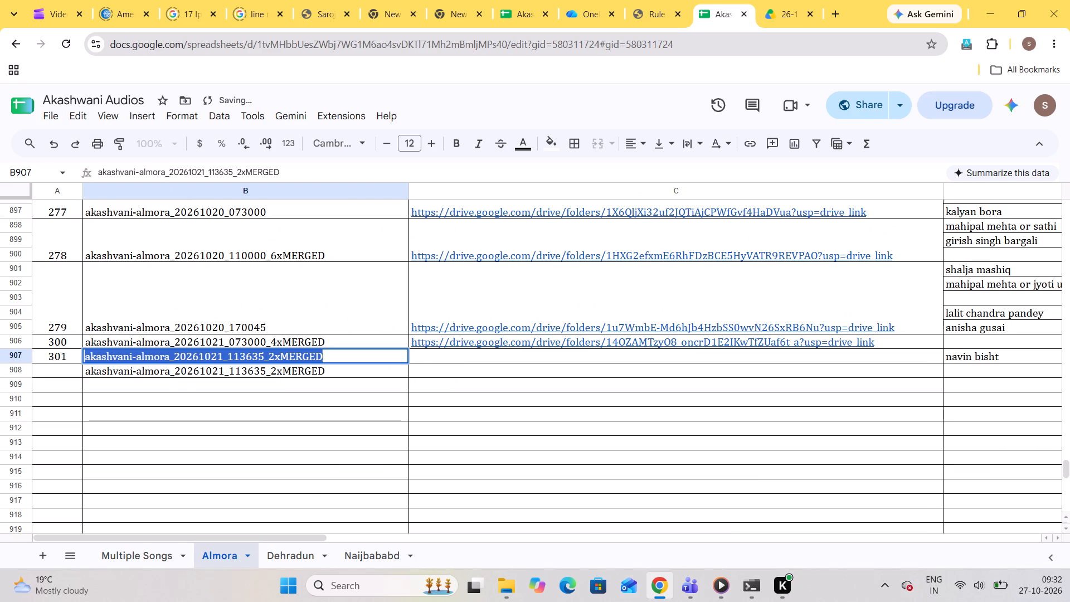
{"action": "key", "text": "BackSpace"}
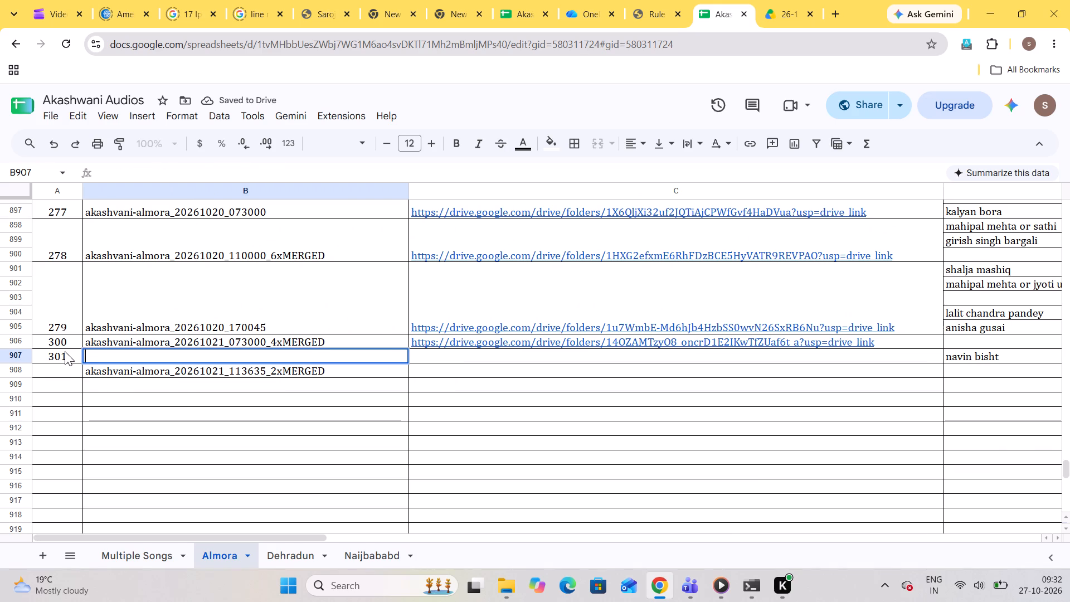
Move the serial number 301 from A907 to A908 so it sits beside its folder name.
{"action": "left_click", "coordinate": [65, 351]}
{"action": "triple_click", "coordinate": [61, 354]}
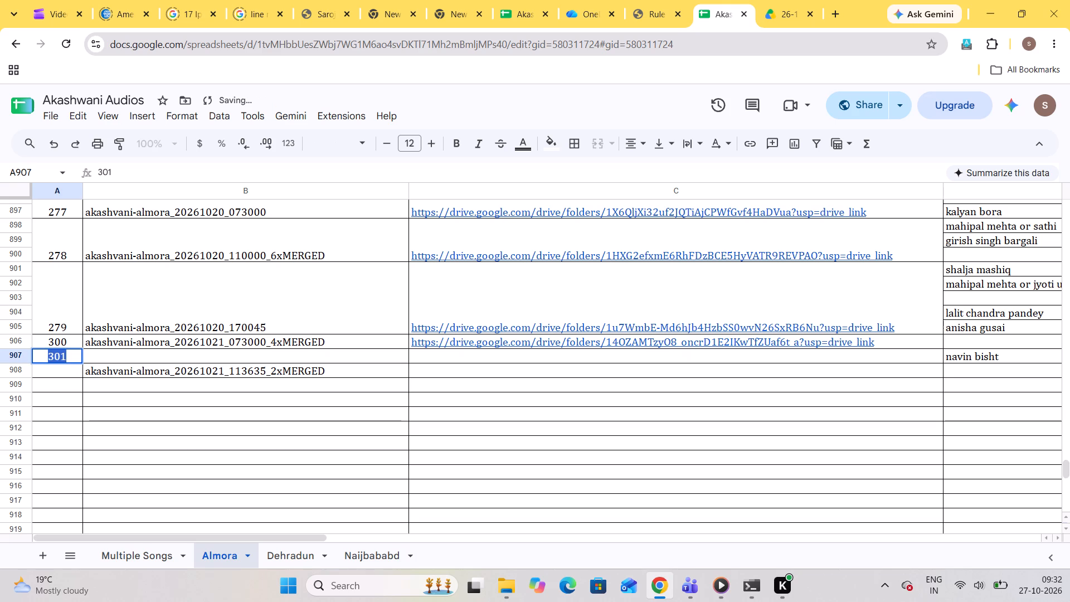
{"action": "key", "text": "BackSpace"}
{"action": "left_click", "coordinate": [51, 374]}
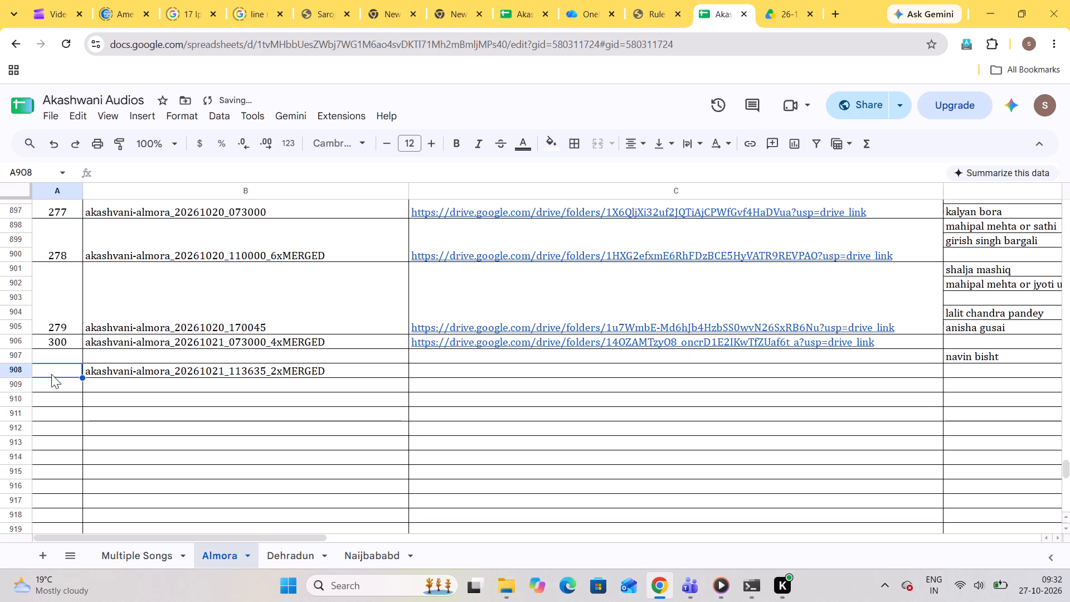
{"action": "type", "text": "301"}
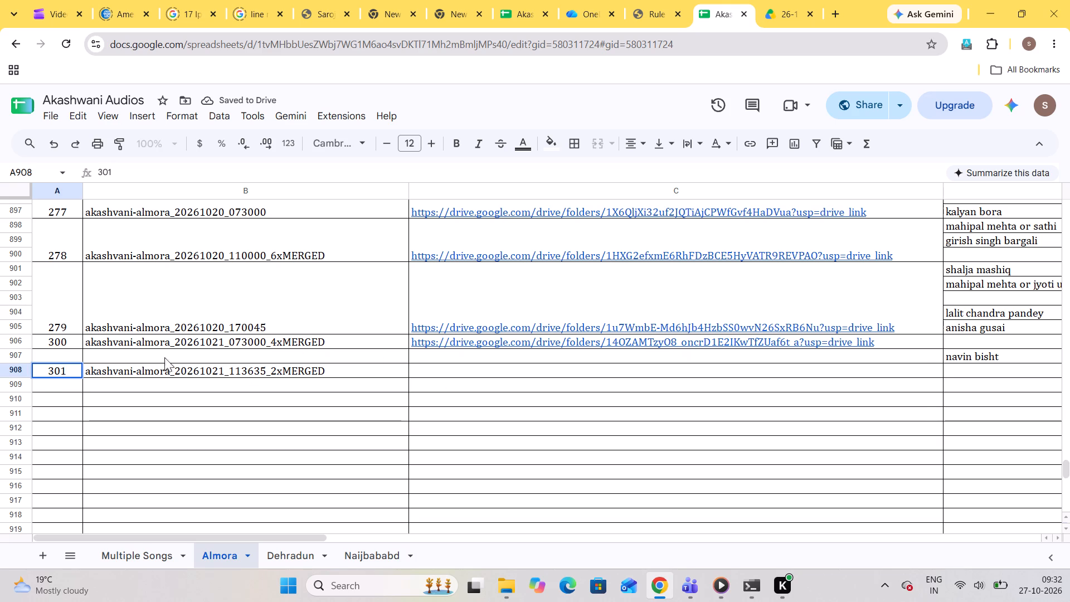
Merge rows 906 and 907 separately in columns A, B and C for the entry numbered 300.
{"action": "left_click", "coordinate": [69, 339]}
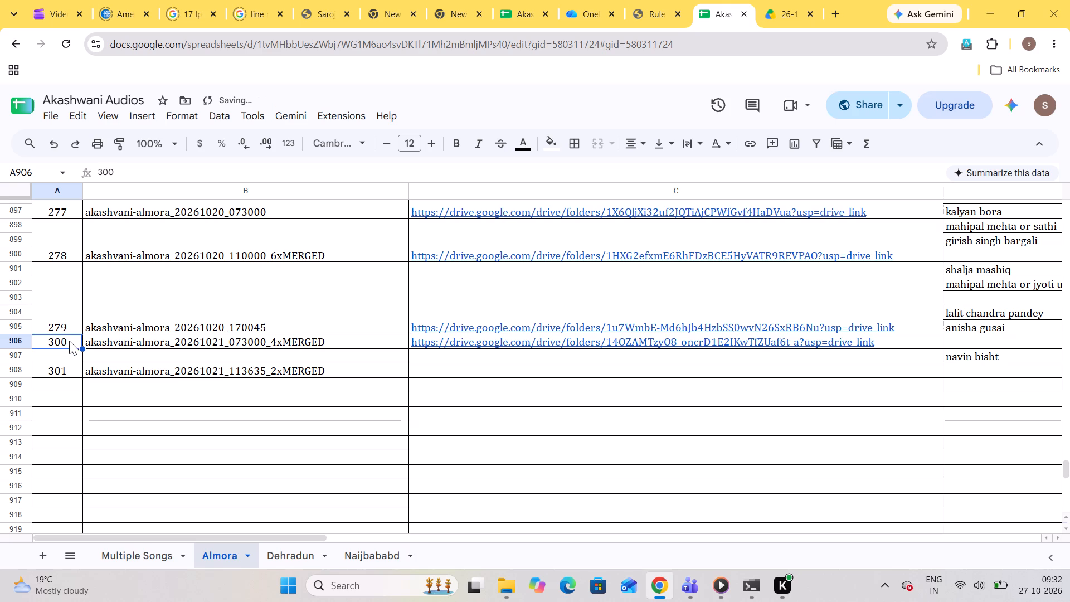
{"action": "left_click", "coordinate": [63, 360], "text": "ctrl"}
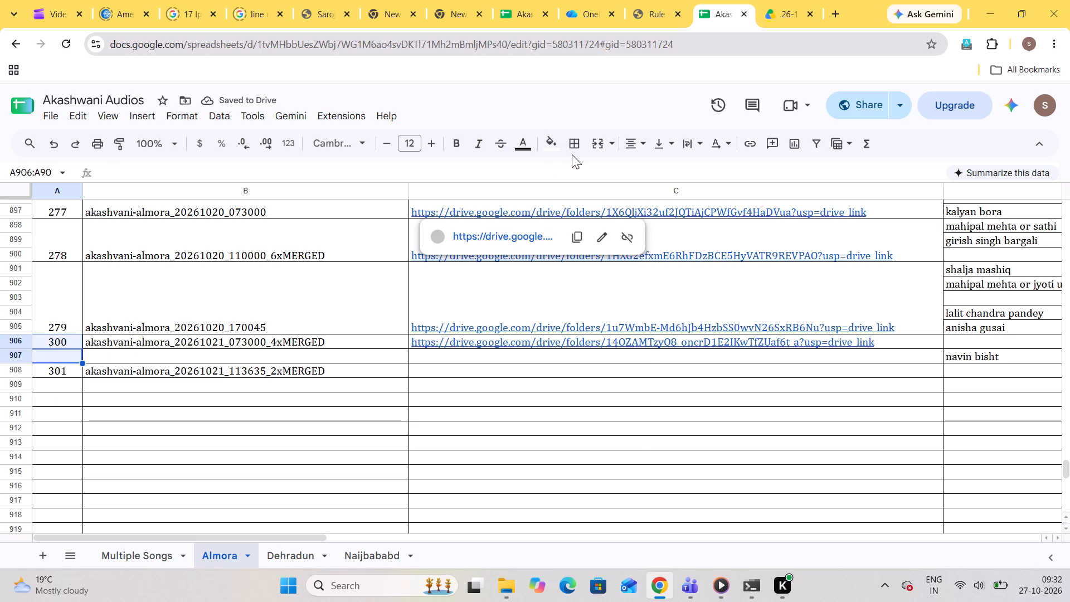
{"action": "left_click", "coordinate": [600, 137]}
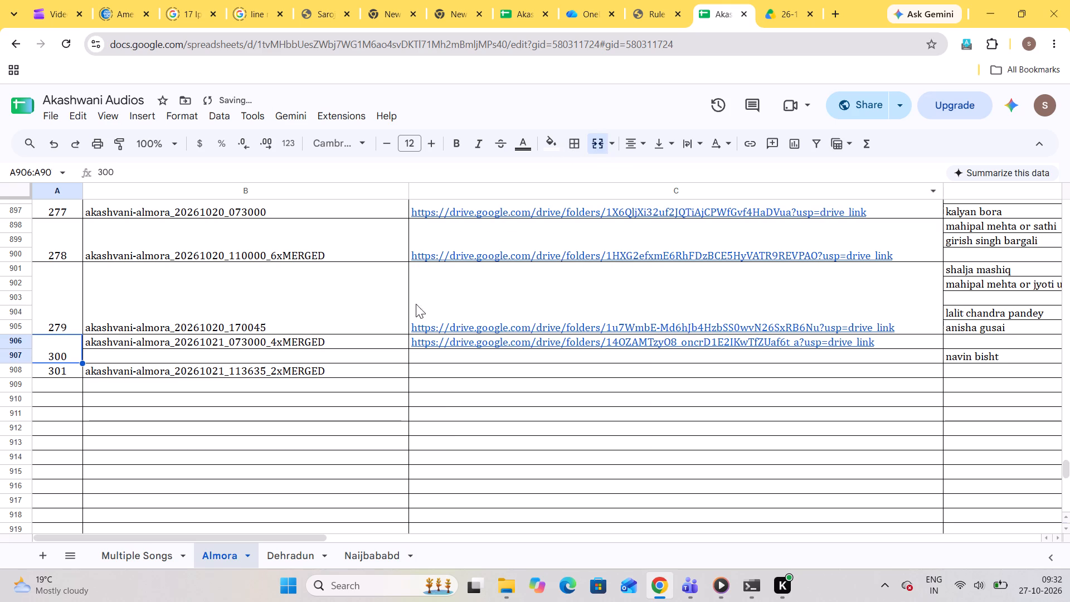
{"action": "left_click", "coordinate": [397, 347]}
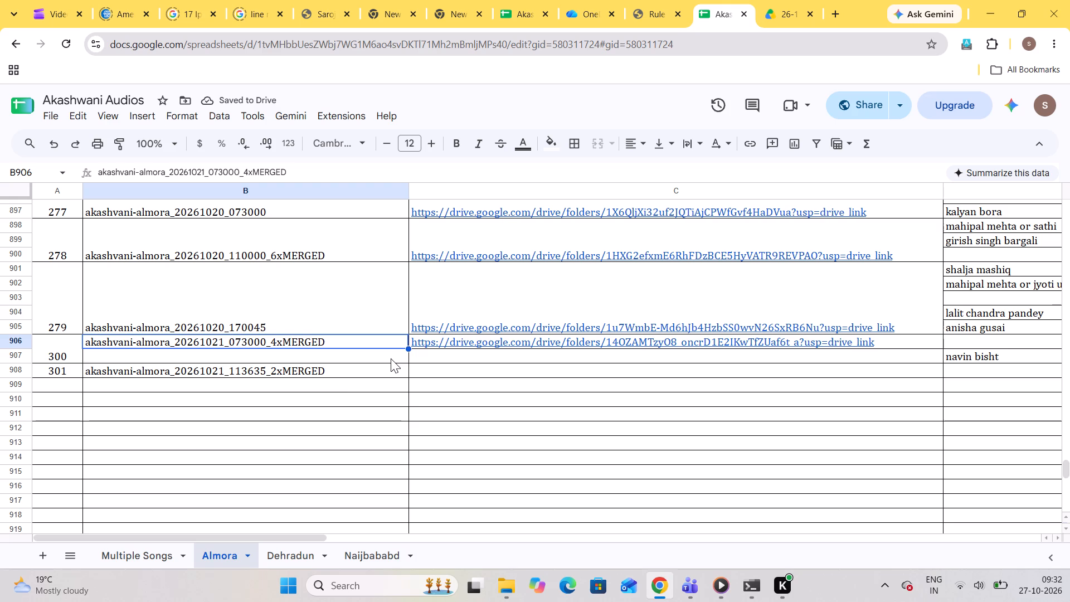
{"action": "left_click", "coordinate": [391, 358], "text": "ctrl"}
{"action": "left_click", "coordinate": [599, 143]}
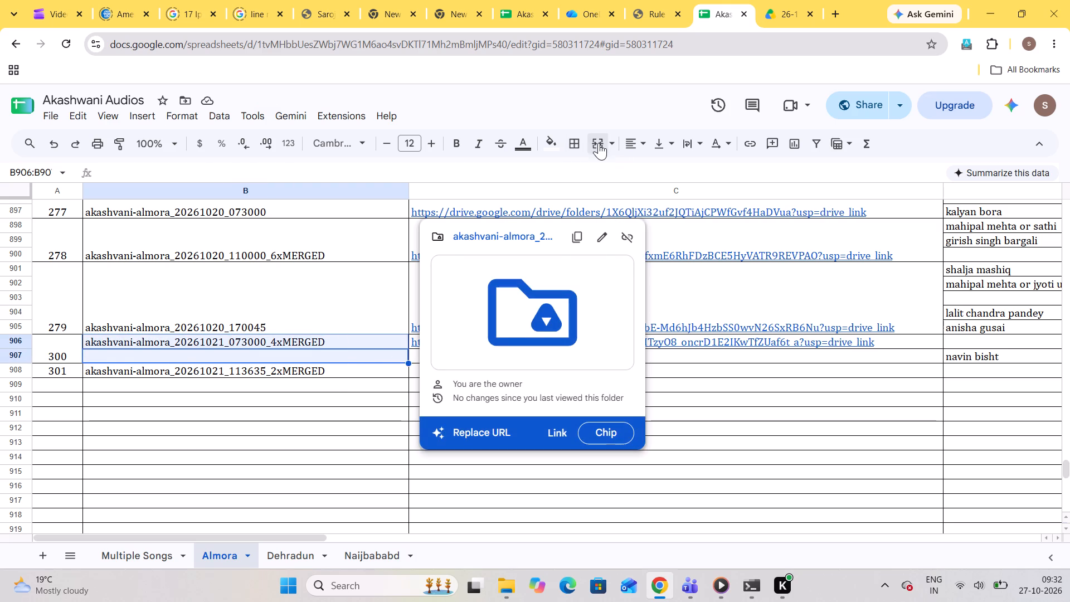
{"action": "left_click", "coordinate": [926, 345]}
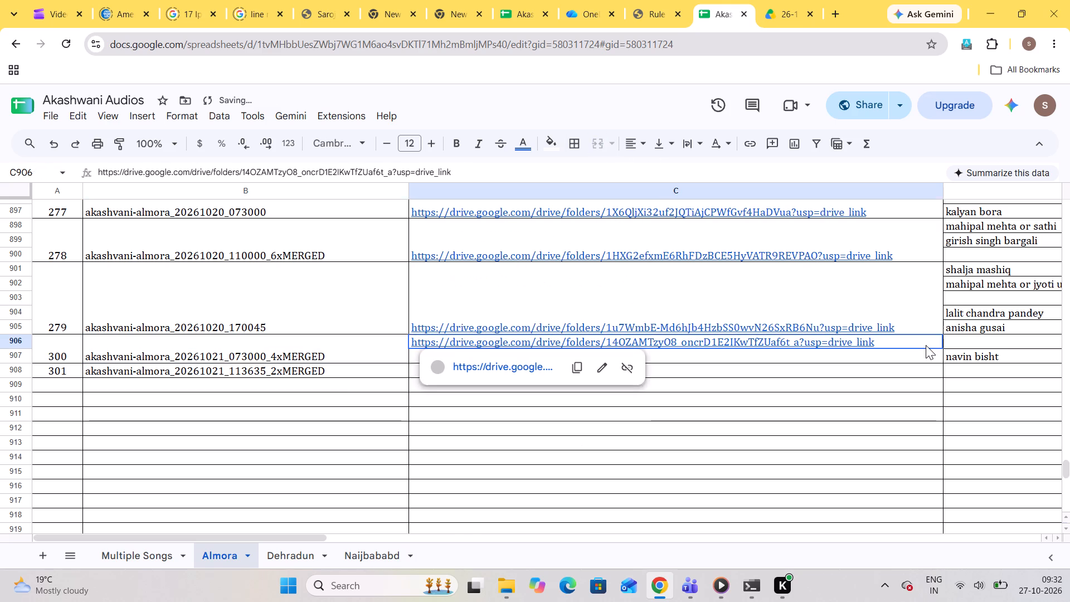
{"action": "left_click", "coordinate": [915, 356], "text": "ctrl"}
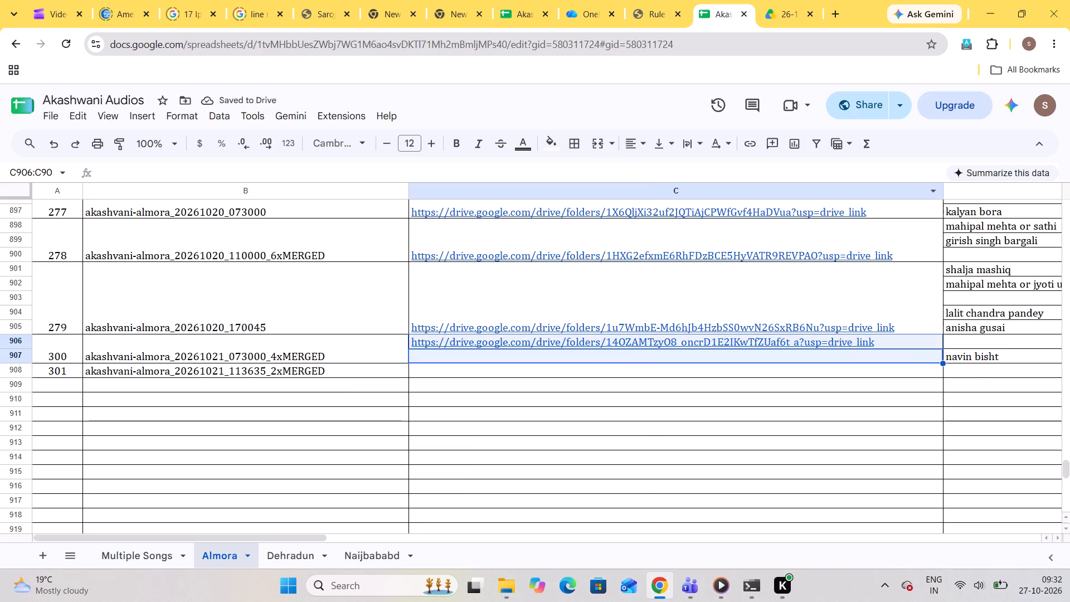
{"action": "left_click", "coordinate": [597, 143]}
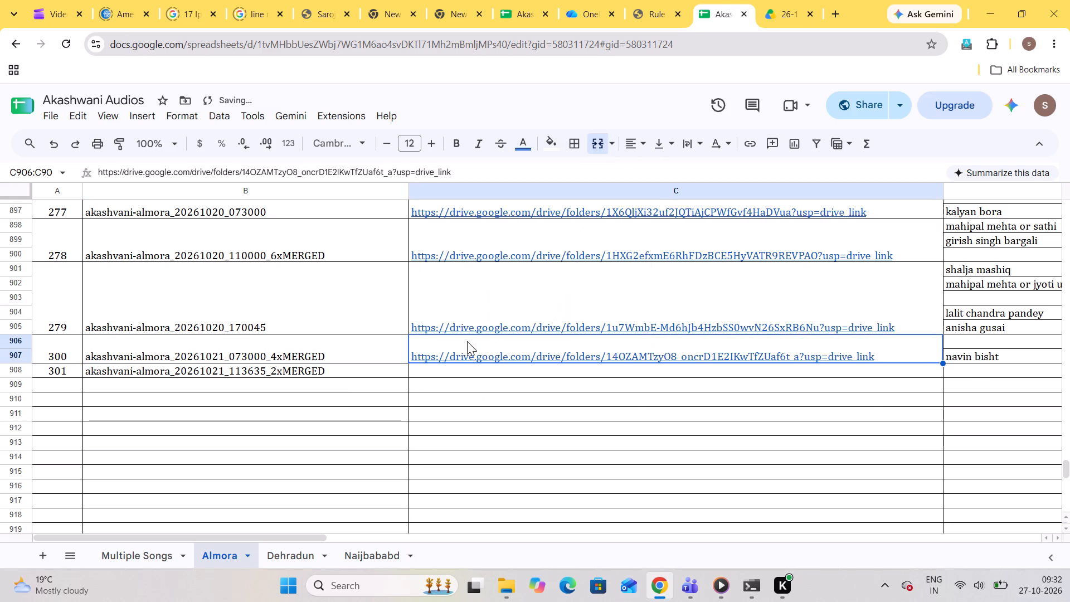
Copy the "border jana" audio file's name, without extension, from the akashvani-almora_20261021_113635_2xMERGED folder in File Explorer into F908.
{"action": "left_click", "coordinate": [446, 371]}
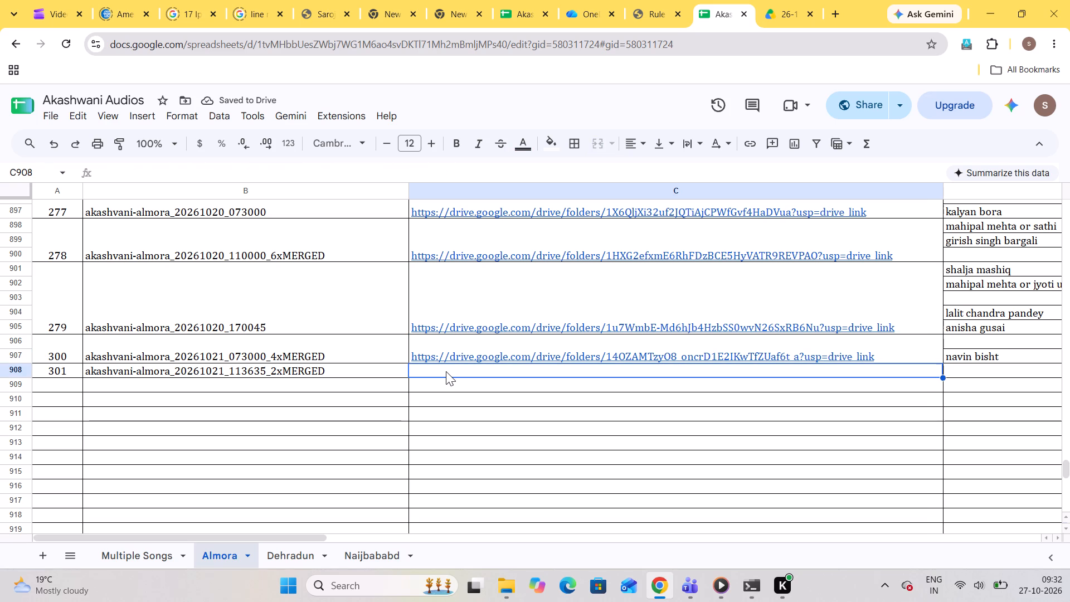
{"action": "key", "text": "alt+Tab"}
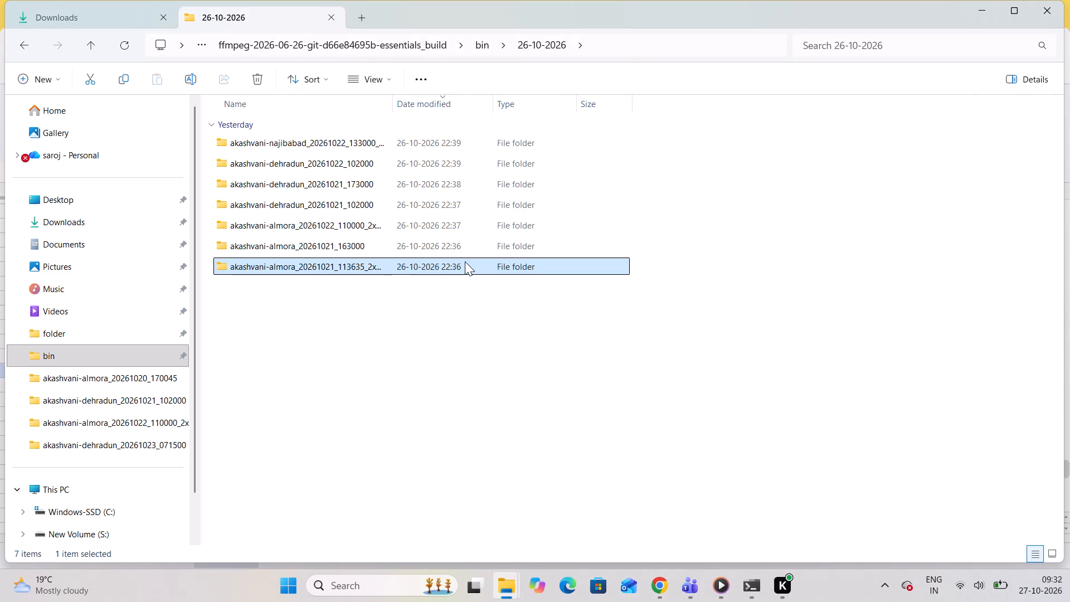
{"action": "double_click", "coordinate": [332, 270]}
{"action": "left_click", "coordinate": [307, 140]}
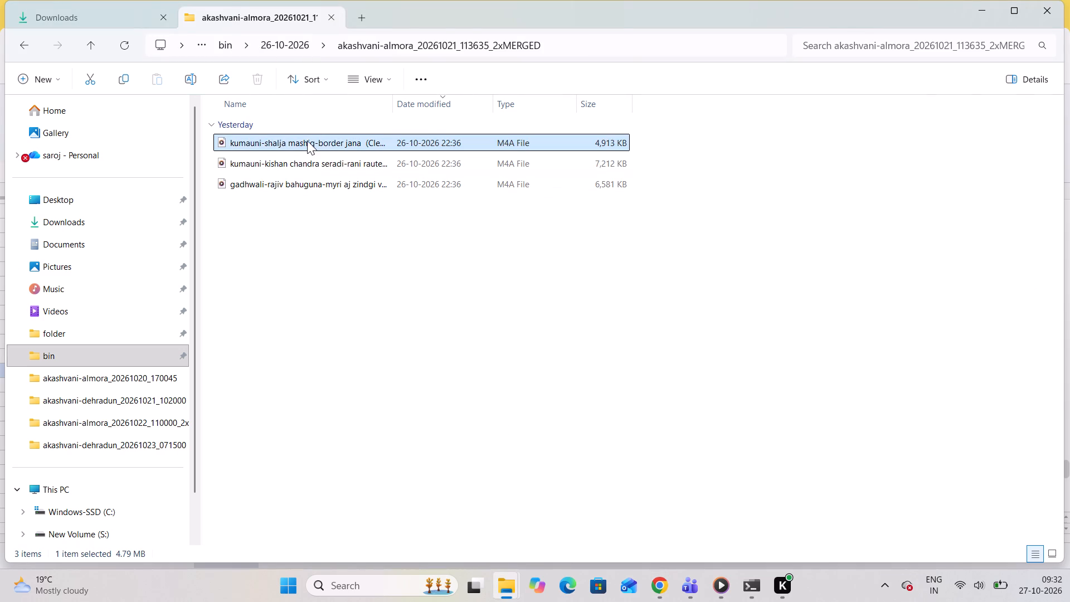
{"action": "left_click", "coordinate": [307, 140]}
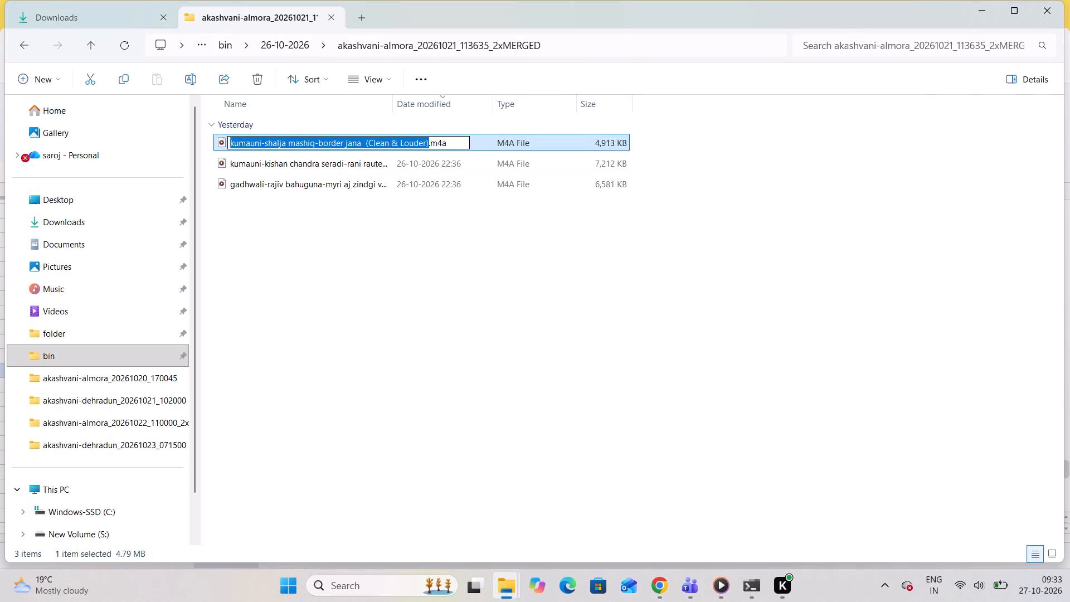
{"action": "key", "text": "ctrl+c"}
{"action": "key", "text": "alt+Tab"}
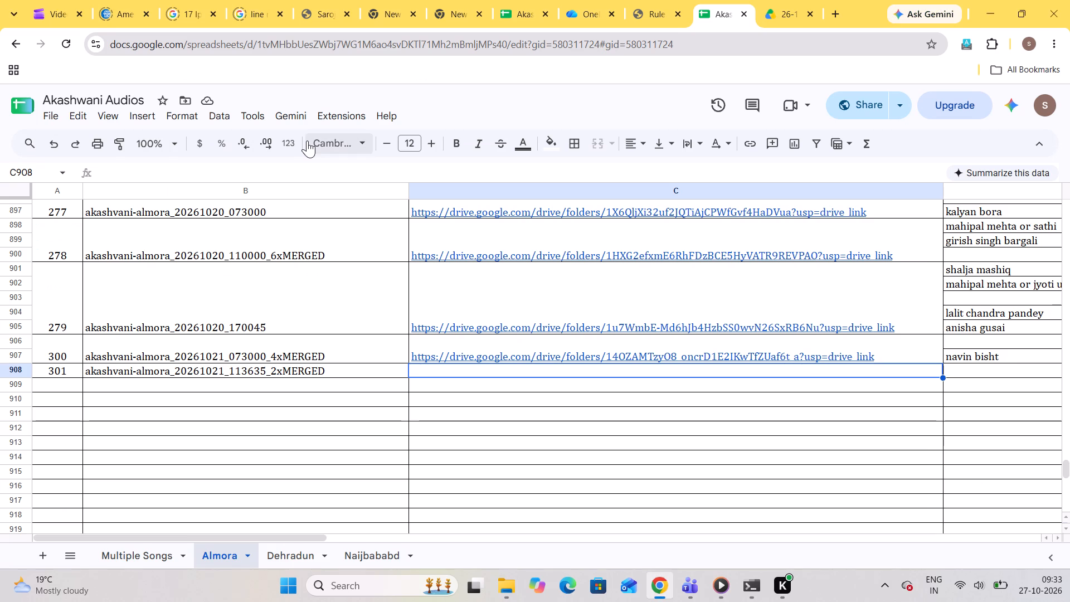
{"action": "scroll", "coordinate": [685, 390], "scroll_direction": "left", "scroll_amount": 5}
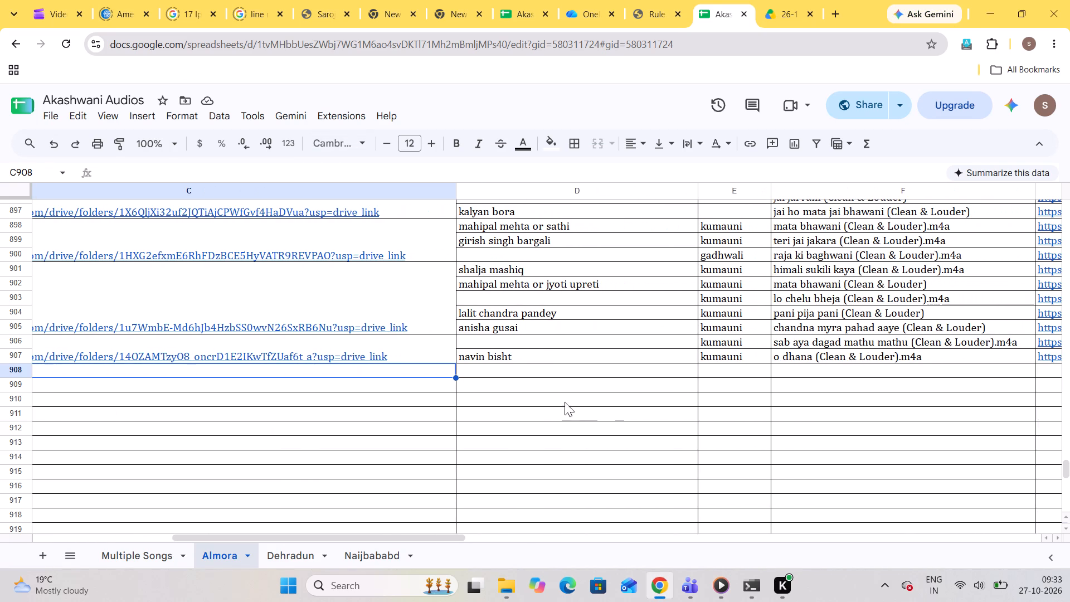
{"action": "left_click", "coordinate": [807, 369]}
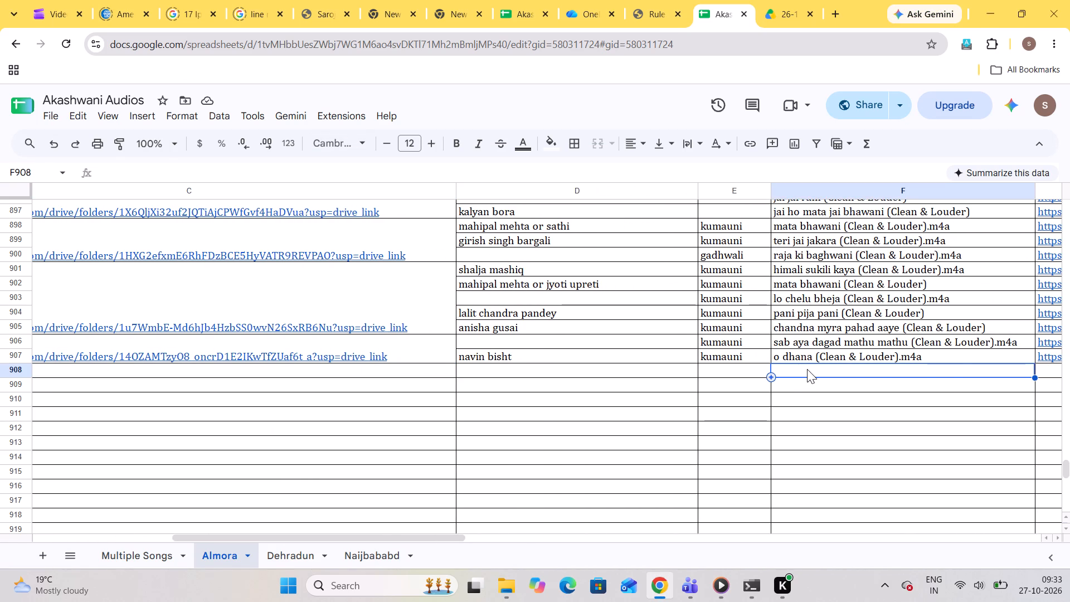
{"action": "key", "text": "ctrl+v"}
{"action": "left_click", "coordinate": [795, 403]}
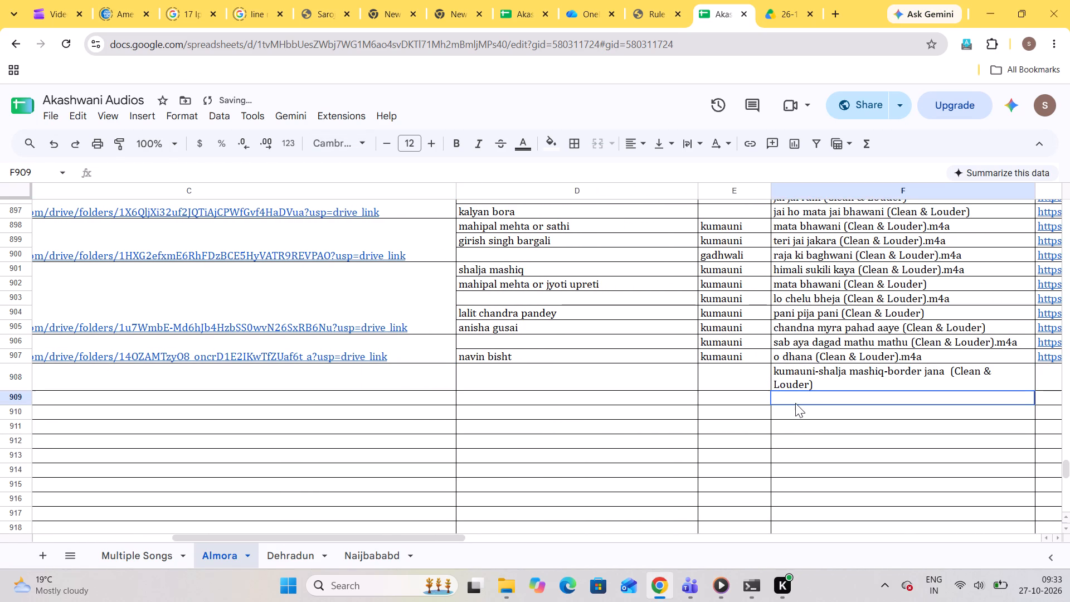
Copy the "rani rauteli" audio file's name, without extension, from the File Explorer folder into F909 of the spreadsheet.
{"action": "key", "text": "alt+Tab"}
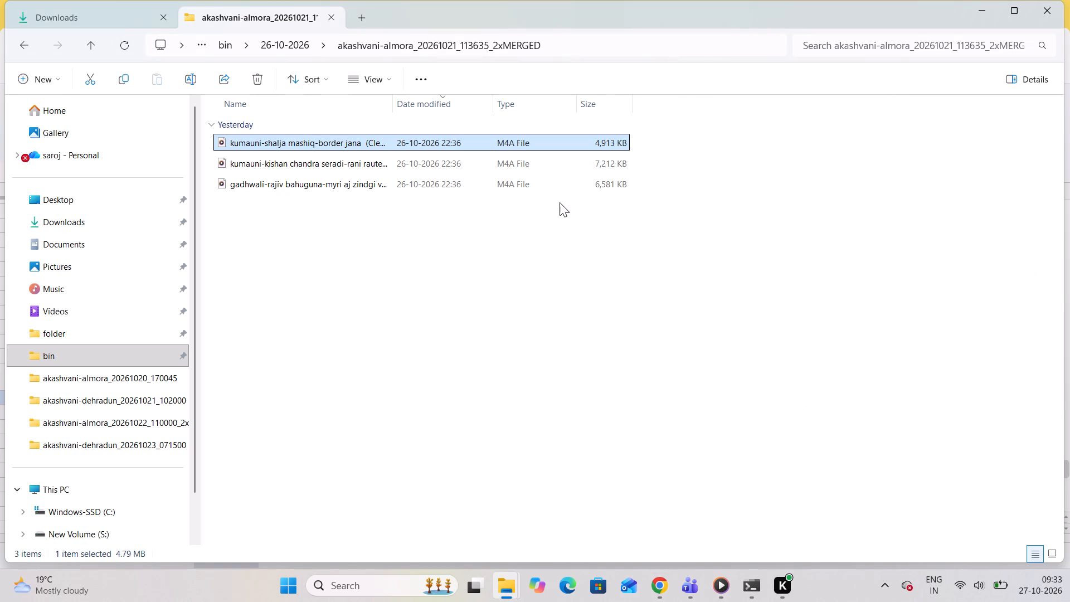
{"action": "left_click", "coordinate": [326, 160]}
{"action": "left_click", "coordinate": [326, 160]}
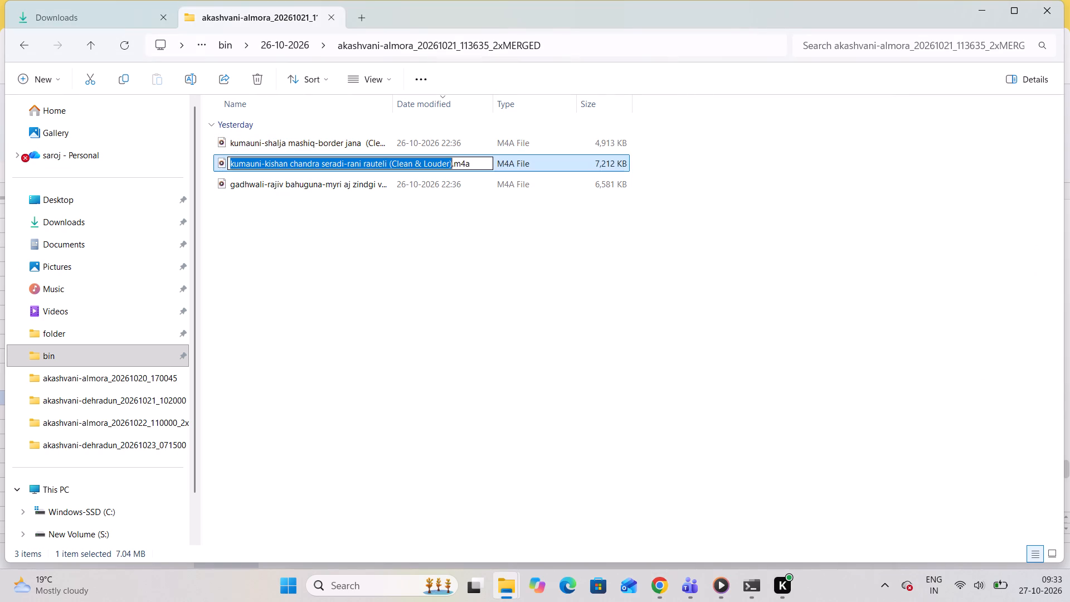
{"action": "key", "text": "ctrl+c"}
{"action": "key", "text": "alt+Tab"}
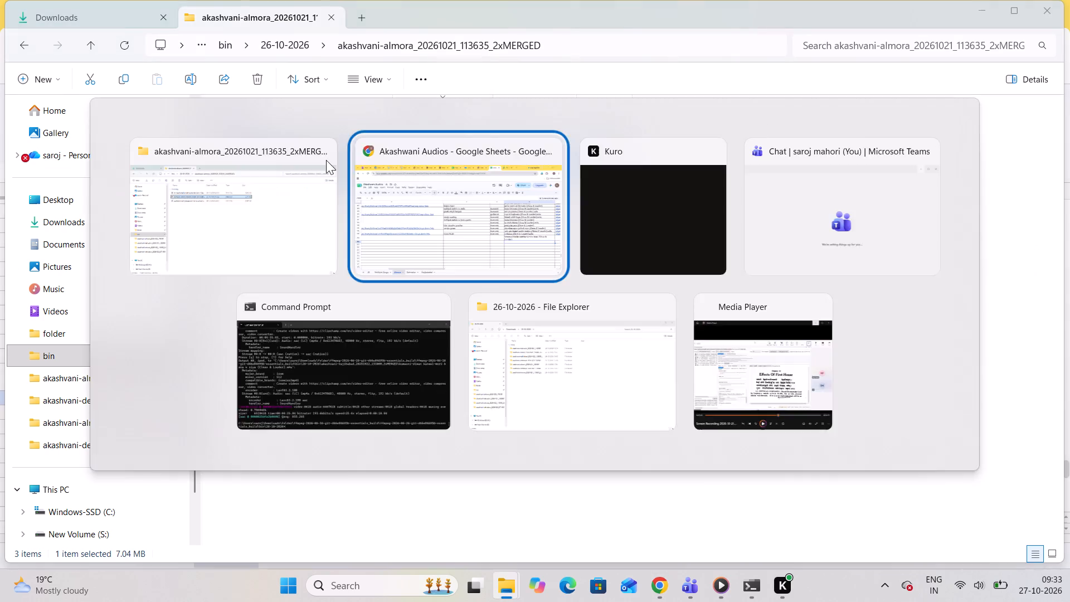
{"action": "key", "text": "ctrl+v"}
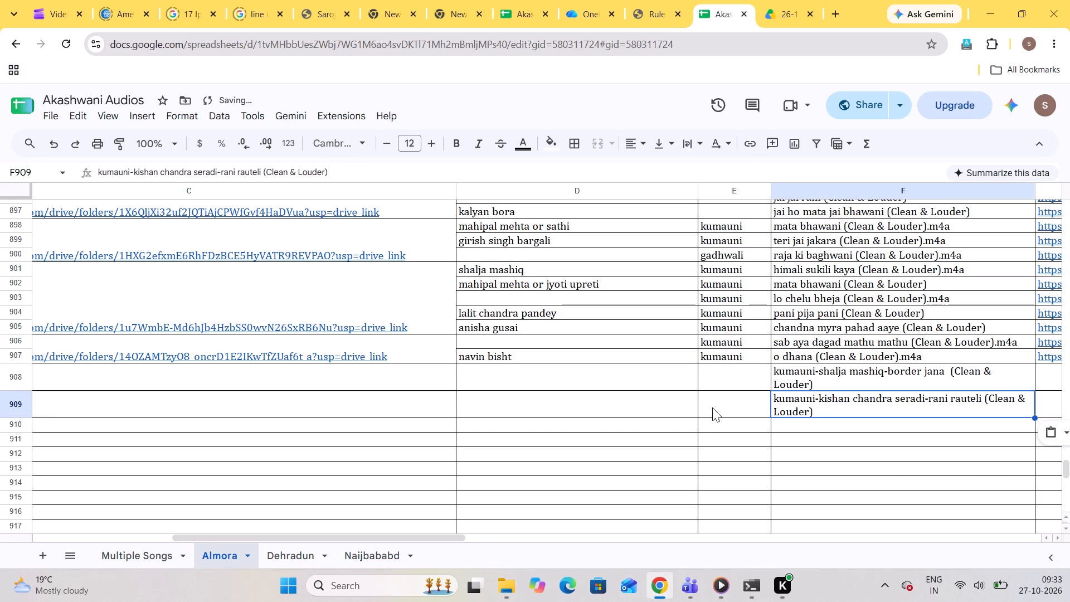
Copy the "myri aj zindgi ve kati jali" audio file's name, without extension, from File Explorer into F910 of the spreadsheet.
{"action": "key", "text": "alt+Tab"}
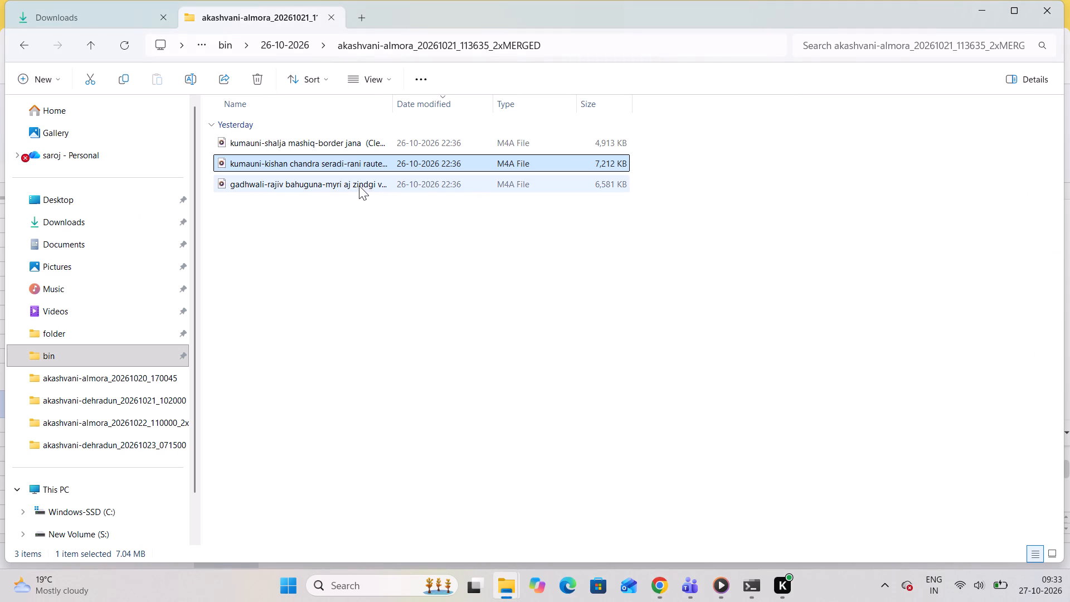
{"action": "left_click", "coordinate": [360, 186]}
{"action": "left_click", "coordinate": [360, 186]}
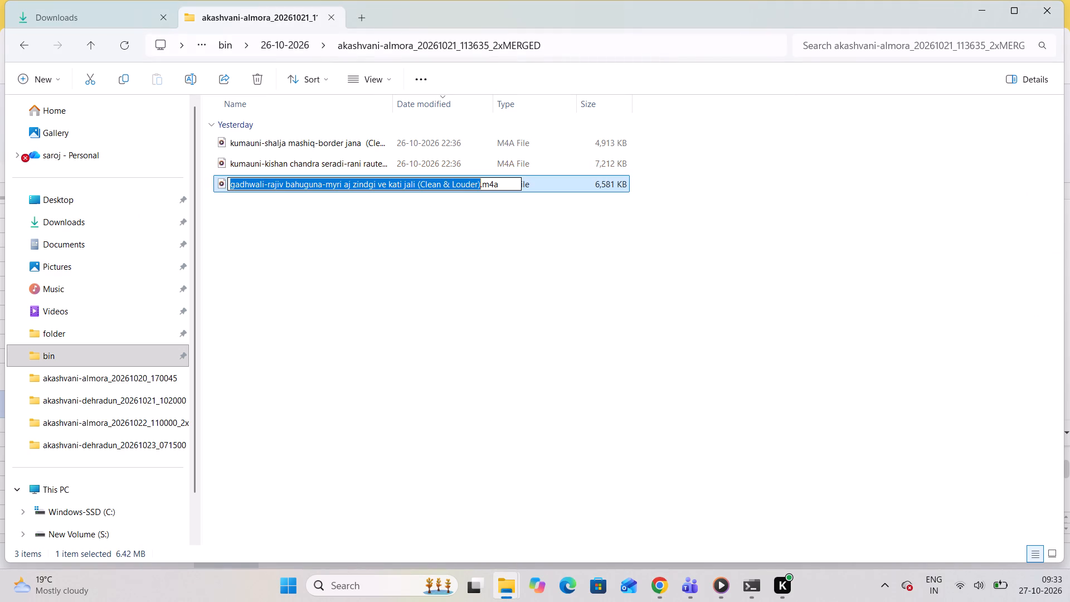
{"action": "key", "text": "ctrl+c"}
{"action": "key", "text": "alt+Tab"}
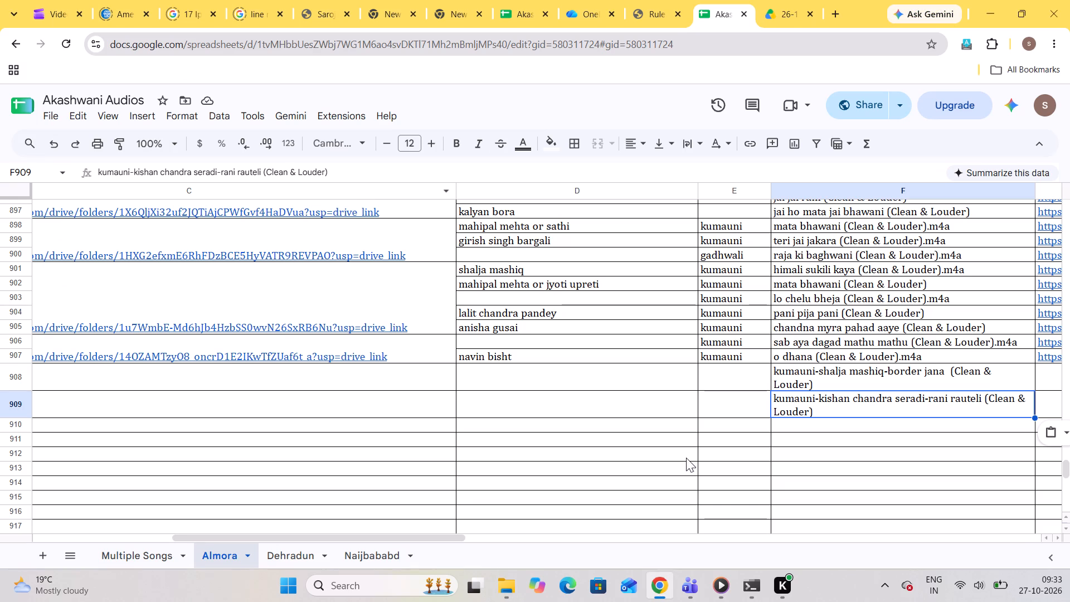
{"action": "left_click", "coordinate": [795, 426]}
{"action": "key", "text": "ctrl+v"}
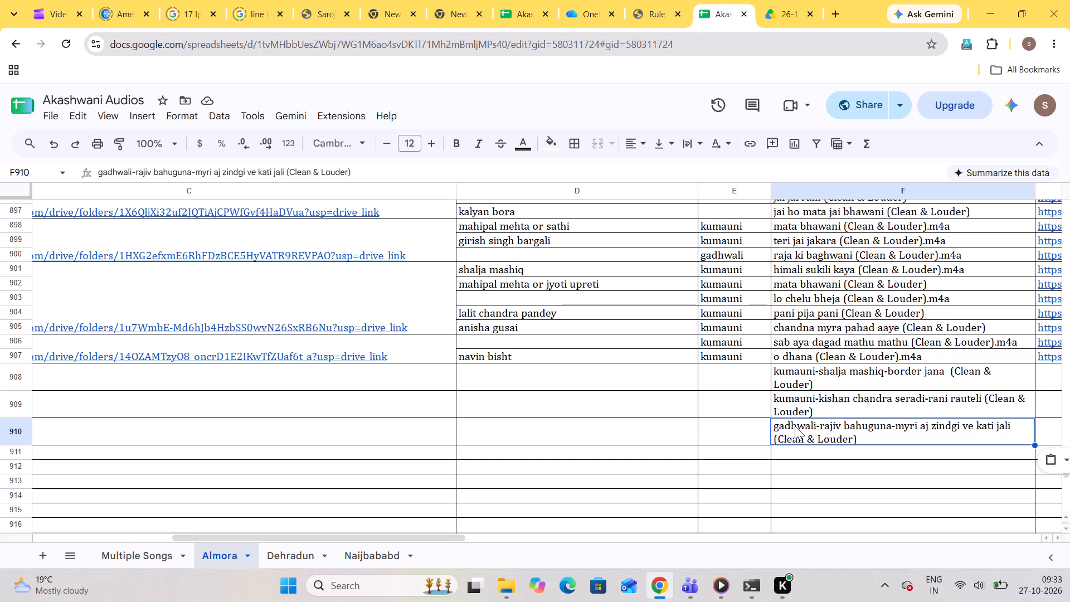
Enter the song languages in column E: kumauni in E908 and E909, gadhwali in E910.
{"action": "left_click", "coordinate": [755, 386]}
{"action": "type", "text": "kumauni"}
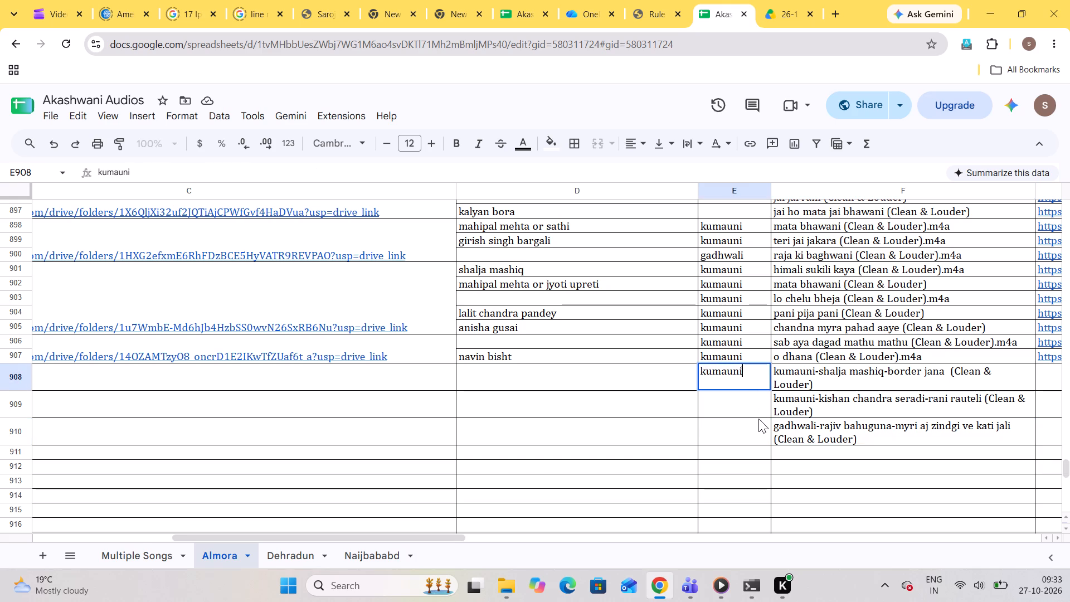
{"action": "left_click", "coordinate": [758, 419]}
{"action": "type", "text": "kumauni"}
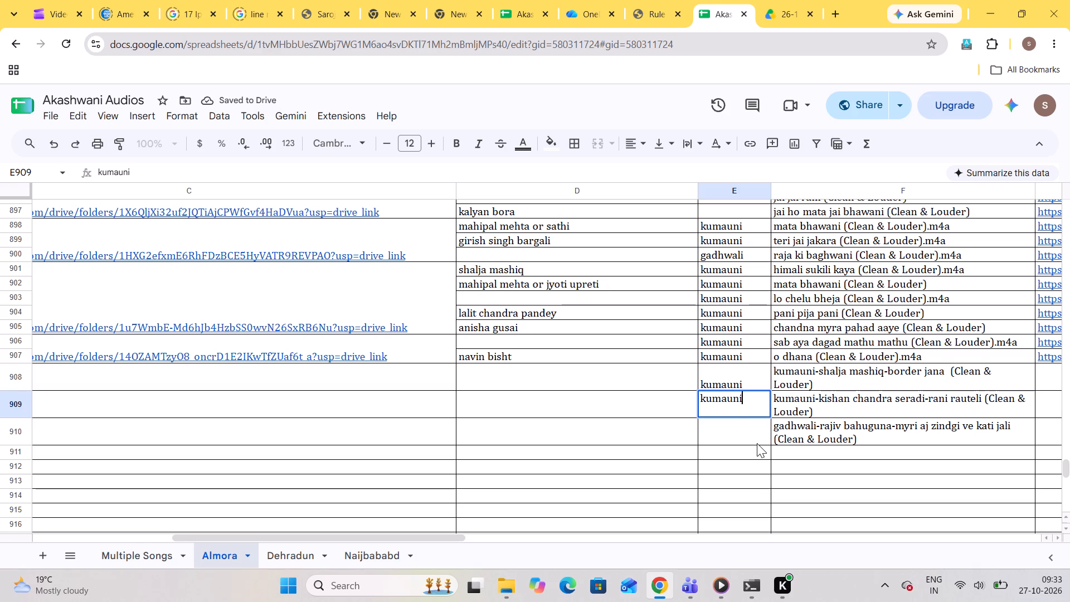
{"action": "left_click", "coordinate": [757, 443]}
{"action": "type", "text": "gadhwal"}
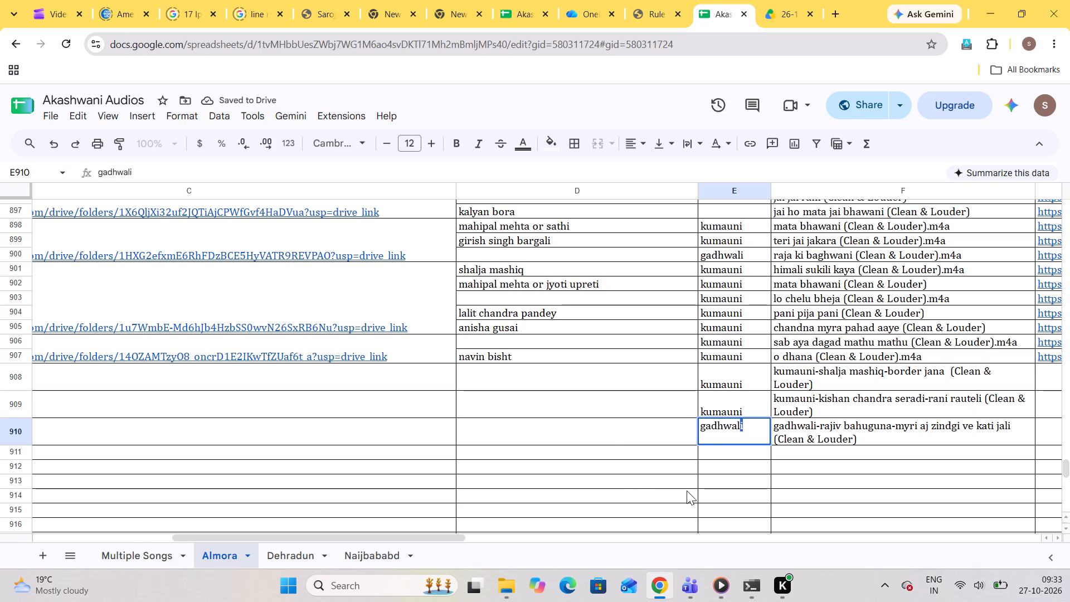
Cut the singer's name out of the "border jana" title in F908 and paste it into D908.
{"action": "left_click", "coordinate": [860, 380]}
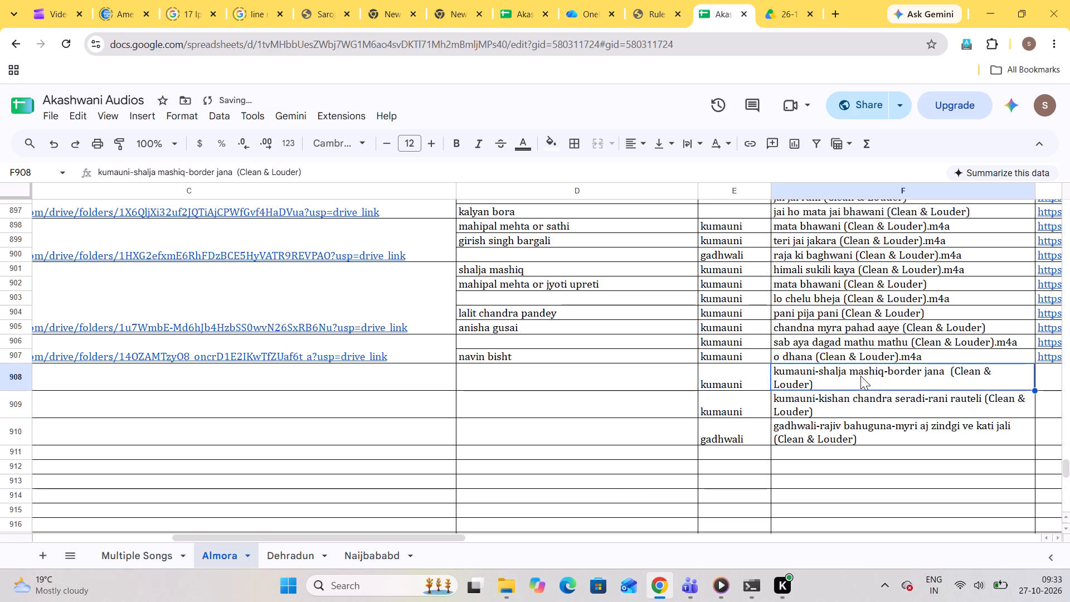
{"action": "triple_click", "coordinate": [843, 375]}
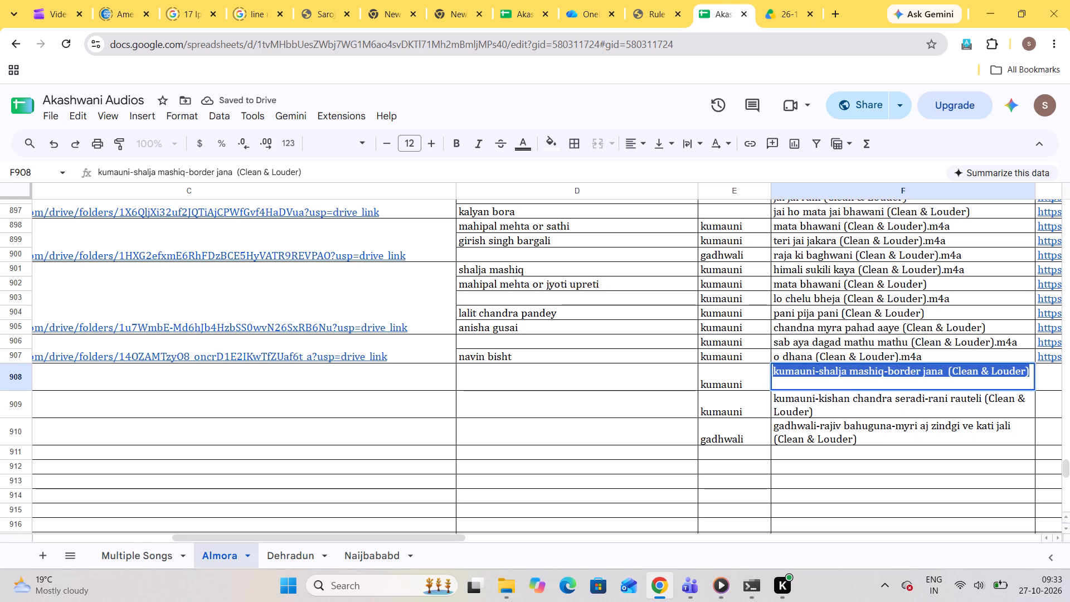
{"action": "left_click", "coordinate": [822, 369]}
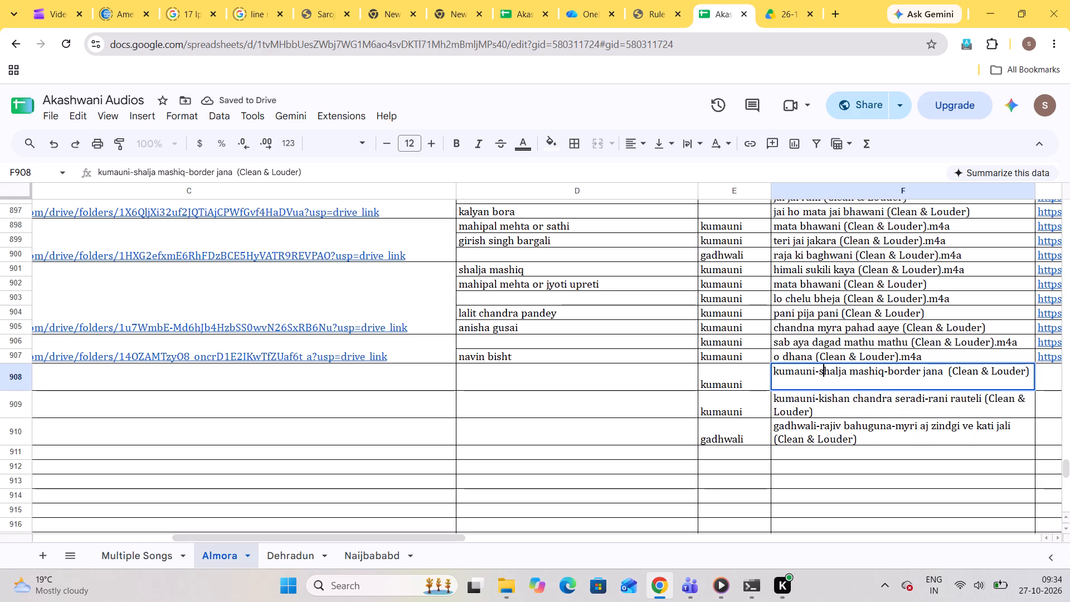
{"action": "left_click_drag", "start_coordinate": [818, 369], "coordinate": [882, 375]}
{"action": "key", "text": "ctrl+x"}
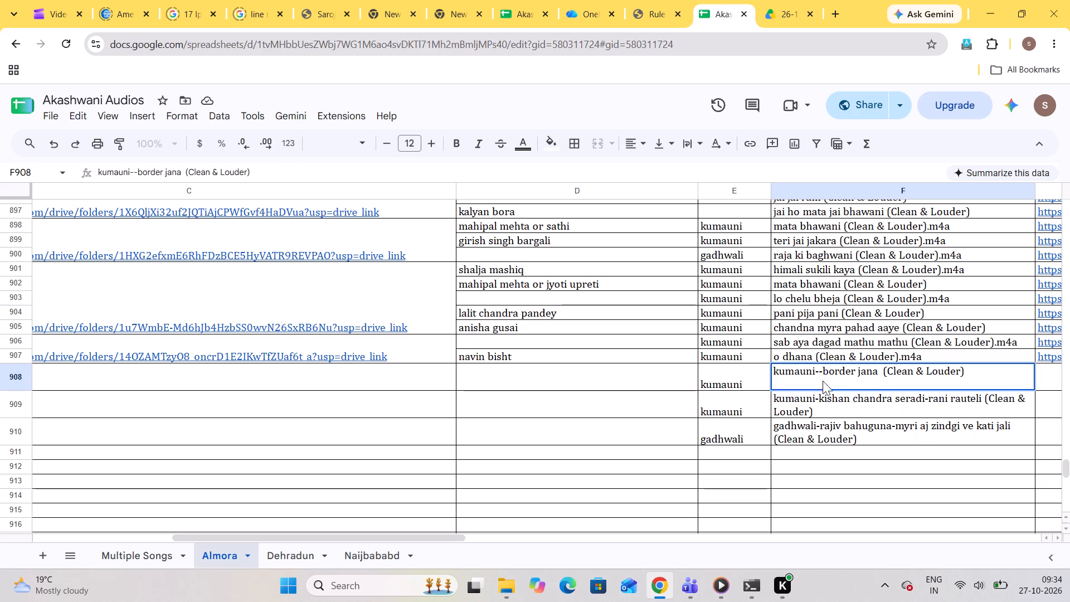
{"action": "left_click", "coordinate": [628, 380]}
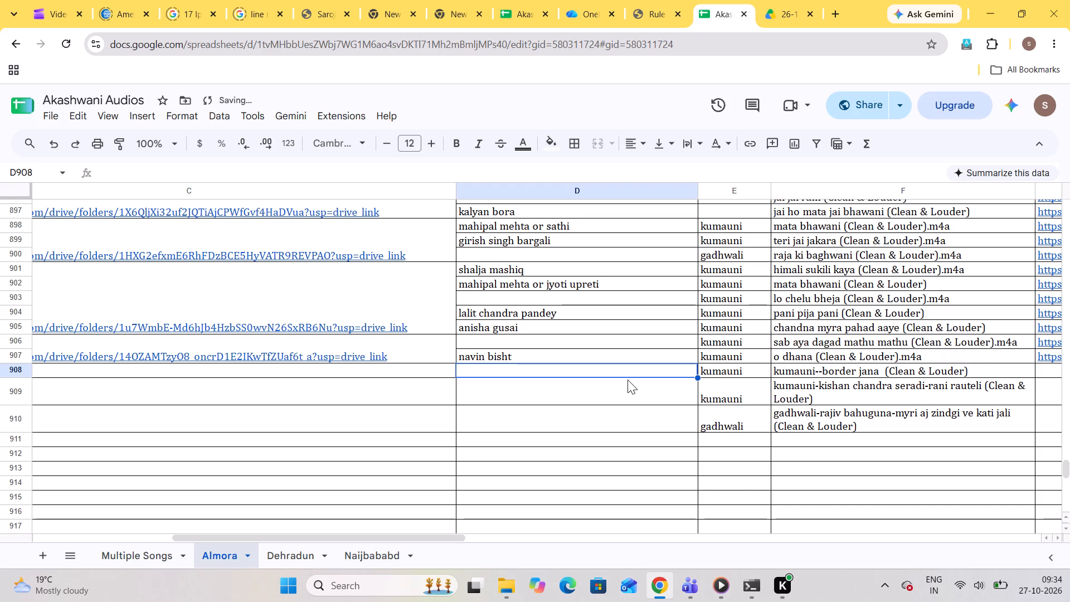
{"action": "key", "text": "ctrl+v"}
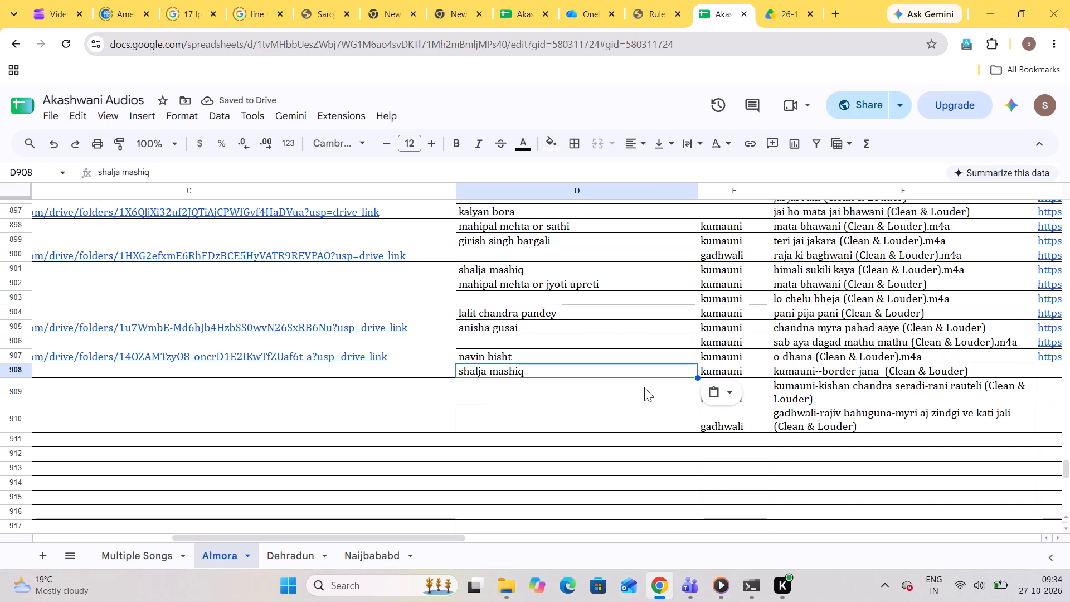
Cut the singer's name out of the "rani rauteli" title in F909 and paste it into D909.
{"action": "left_click", "coordinate": [813, 394]}
{"action": "triple_click", "coordinate": [813, 394]}
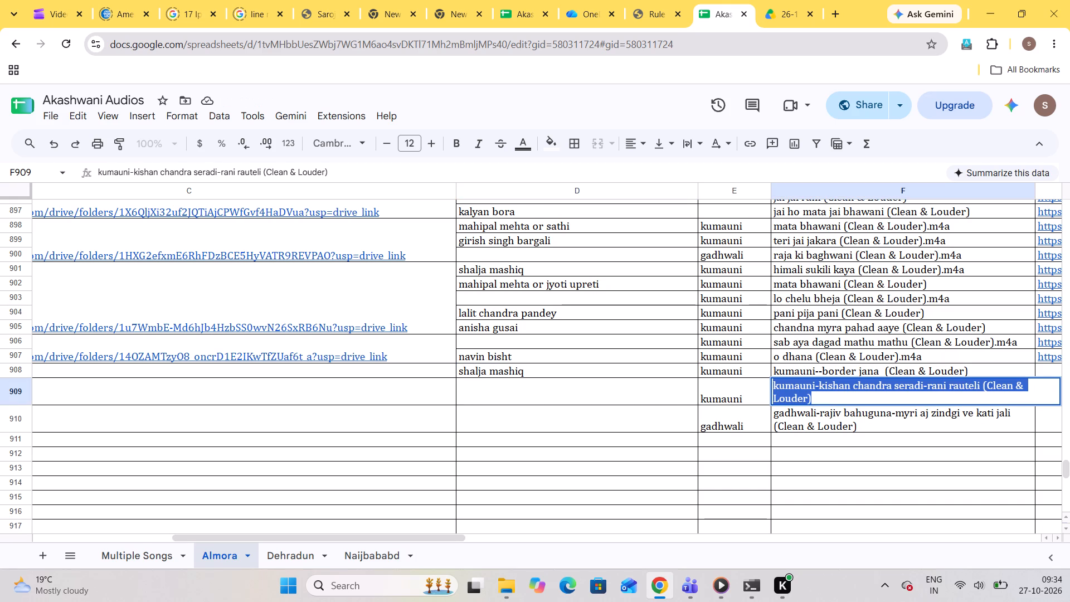
{"action": "left_click", "coordinate": [818, 387]}
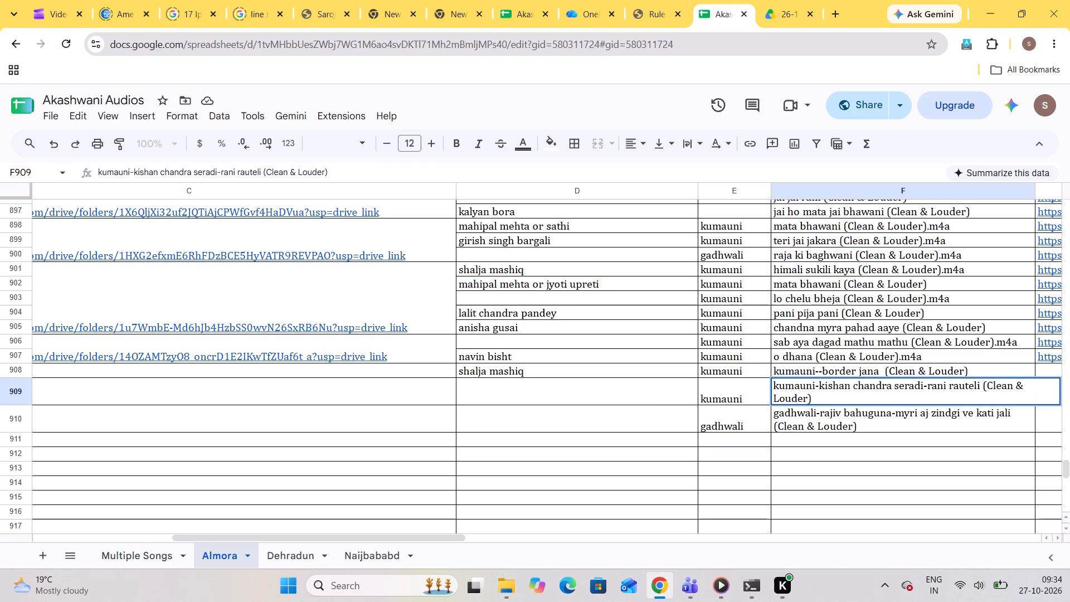
{"action": "left_click_drag", "start_coordinate": [820, 384], "coordinate": [837, 386]}
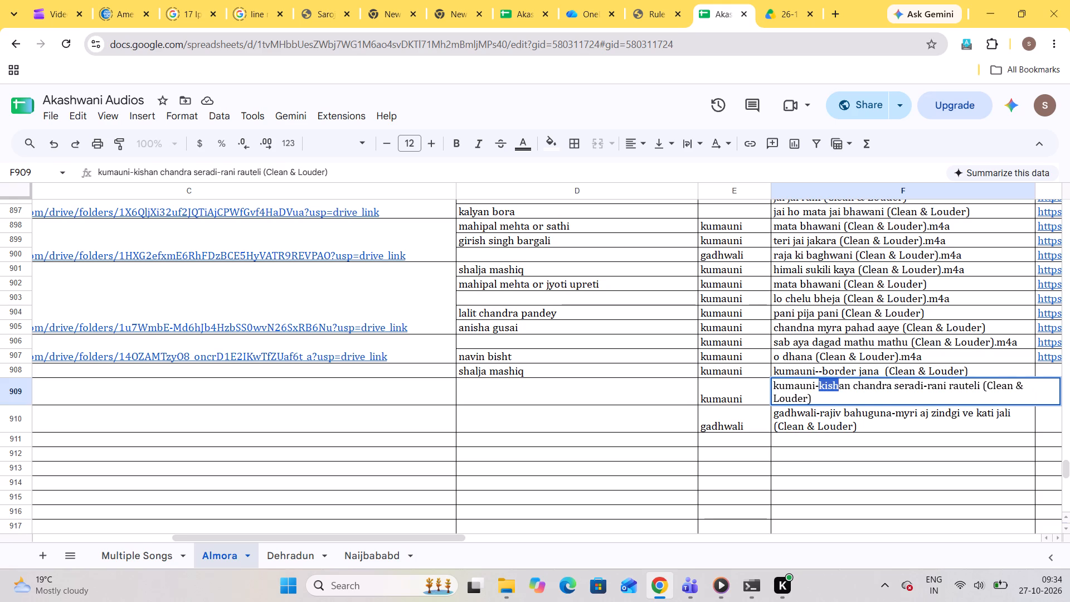
{"action": "left_click_drag", "start_coordinate": [837, 386], "coordinate": [922, 386]}
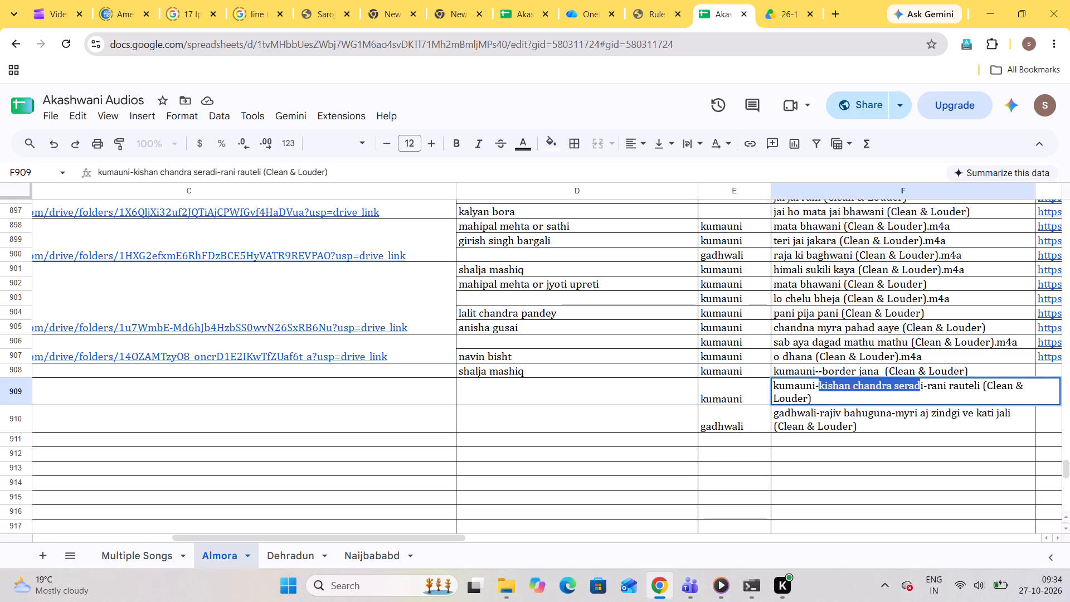
{"action": "left_click_drag", "start_coordinate": [922, 386], "coordinate": [922, 389]}
{"action": "key", "text": "ctrl+x"}
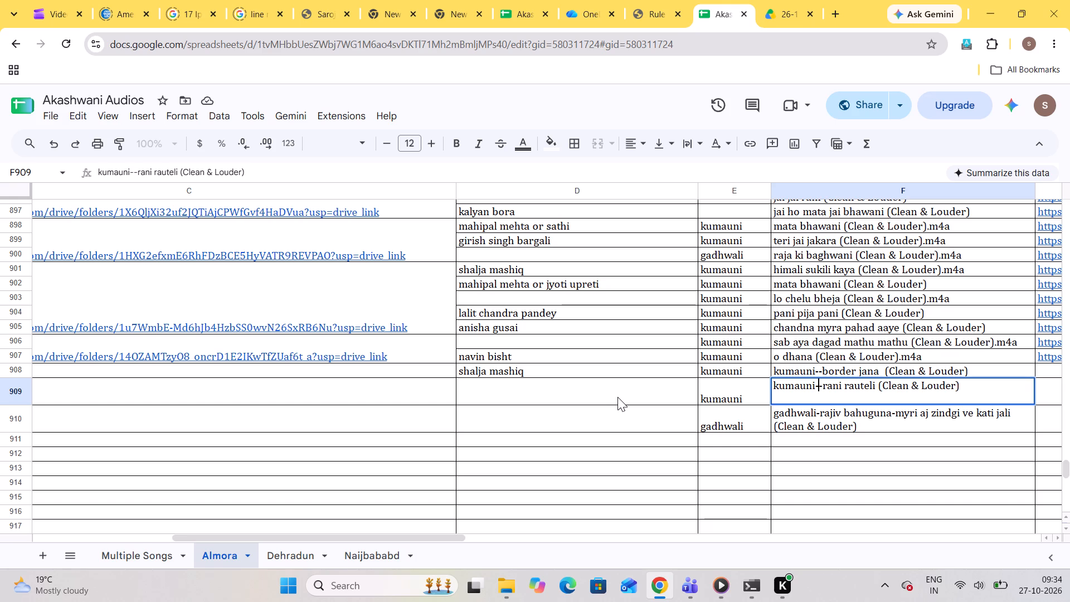
{"action": "left_click", "coordinate": [617, 397]}
{"action": "key", "text": "ctrl+v"}
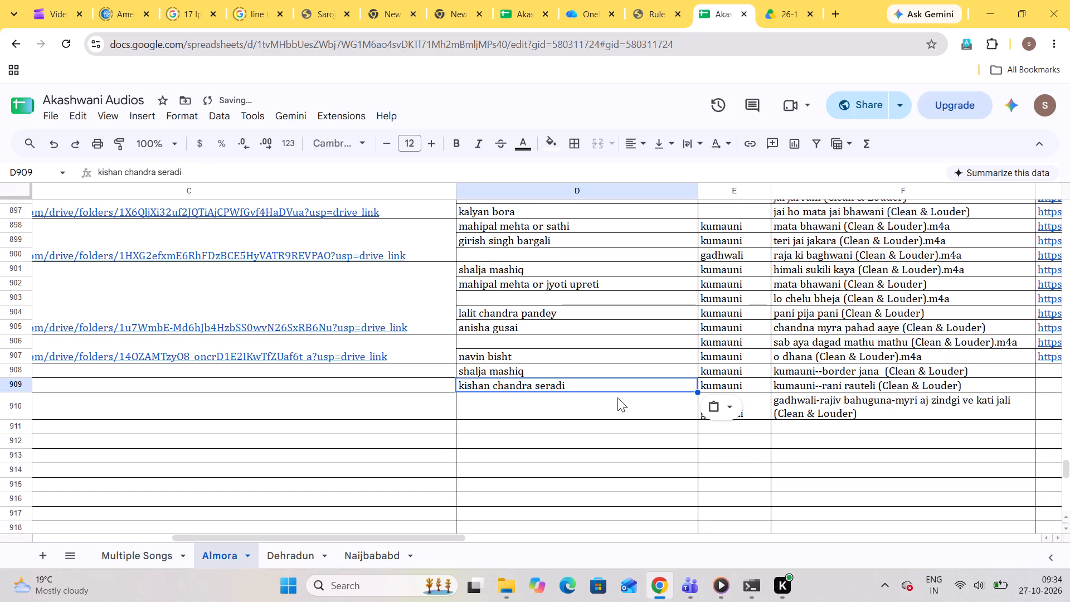
Cut the singer's name out of the "myri aj zindgi ve kati jali" title in F910 and paste it into D910.
{"action": "left_click", "coordinate": [832, 410]}
{"action": "double_click", "coordinate": [832, 410]}
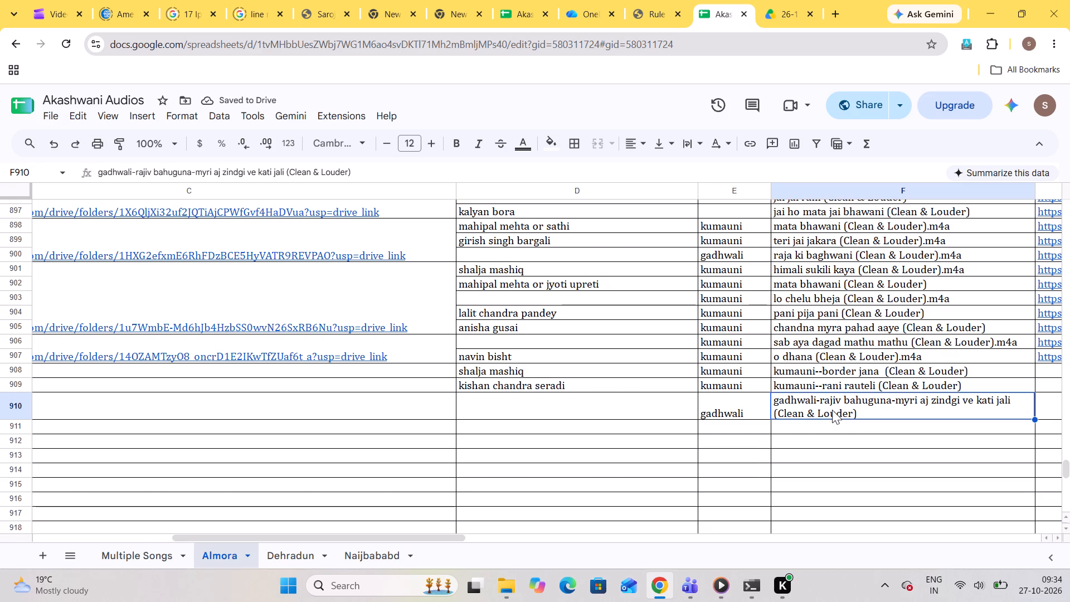
{"action": "left_click_drag", "start_coordinate": [820, 400], "coordinate": [889, 397]}
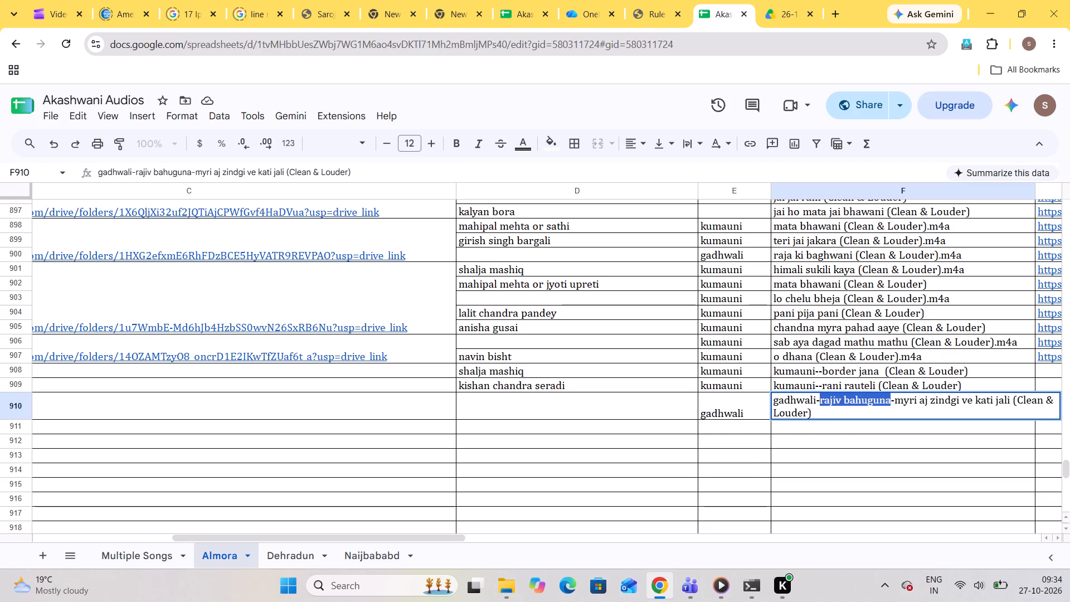
{"action": "key", "text": "ctrl+x"}
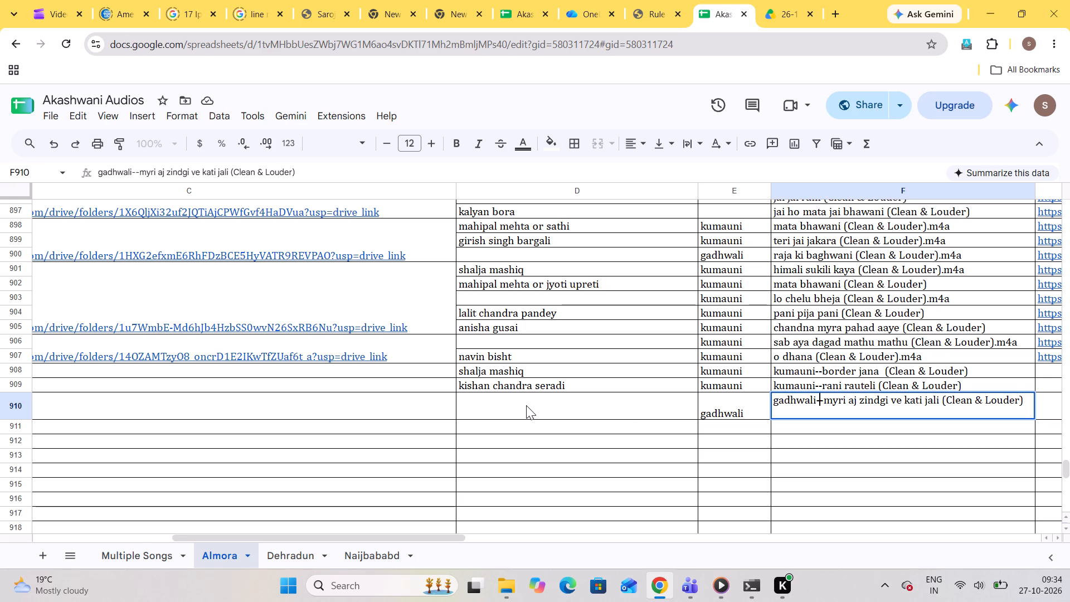
{"action": "left_click", "coordinate": [526, 405]}
{"action": "key", "text": "ctrl+v"}
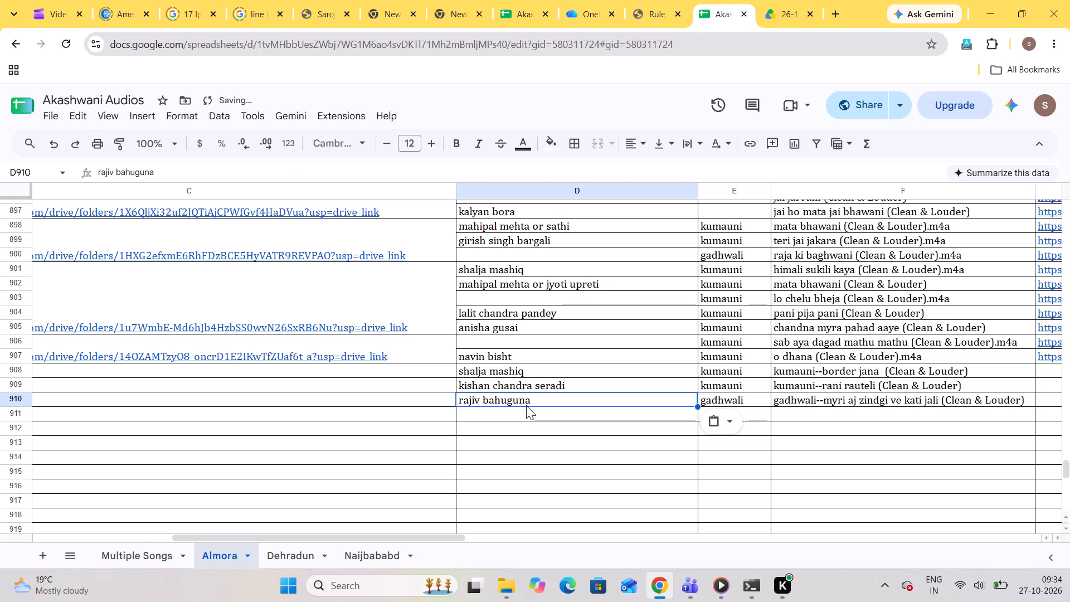
Delete the "gadhwali--" prefix from F910, leaving "myri aj zindgi ve kati jali (Clean & Louder)".
{"action": "double_click", "coordinate": [806, 406]}
{"action": "left_click", "coordinate": [806, 406]}
{"action": "left_click_drag", "start_coordinate": [806, 406], "coordinate": [814, 396]}
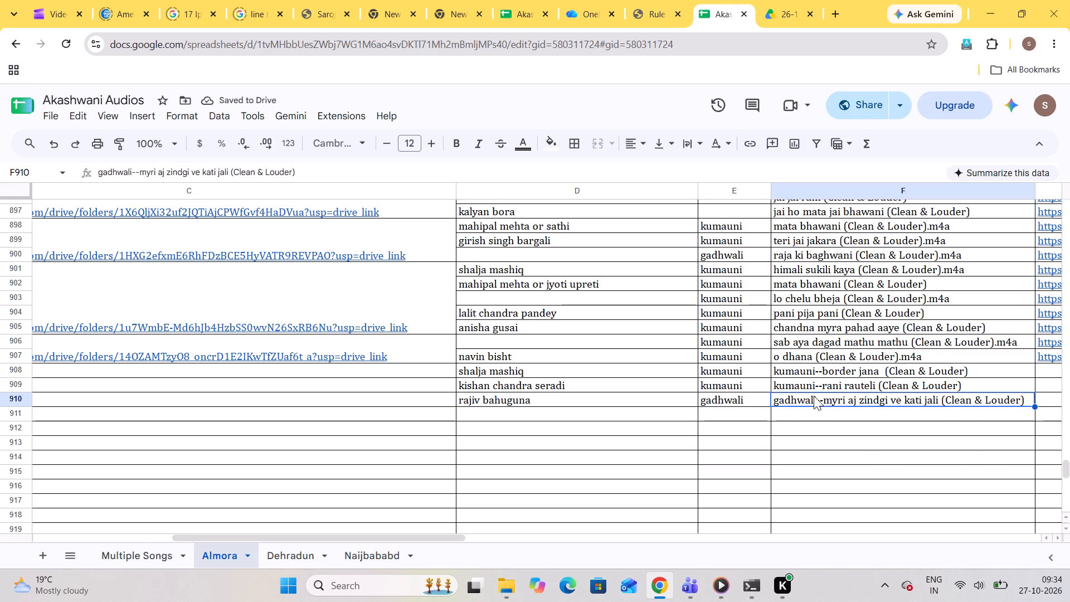
{"action": "triple_click", "coordinate": [814, 396]}
{"action": "left_click", "coordinate": [814, 396]}
{"action": "left_click", "coordinate": [814, 396]}
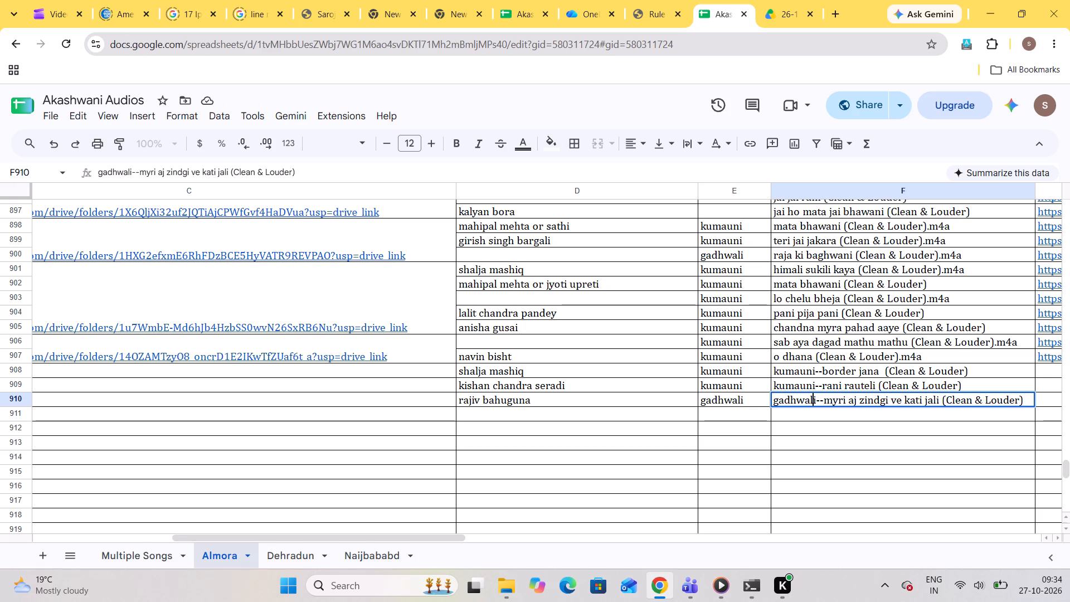
{"action": "left_click_drag", "start_coordinate": [823, 400], "coordinate": [766, 400]}
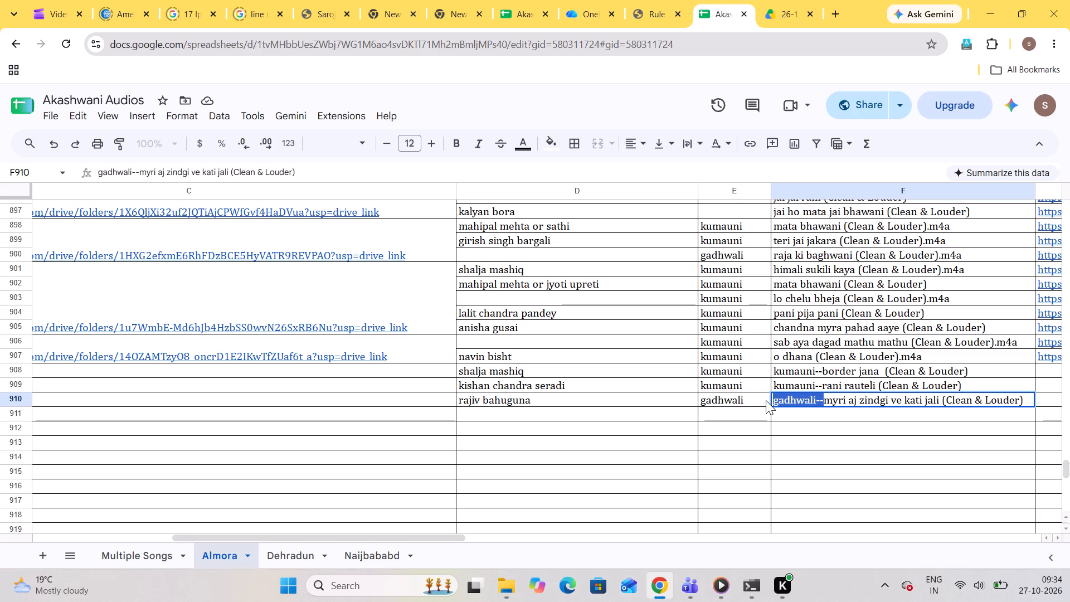
{"action": "key", "text": "BackSpace"}
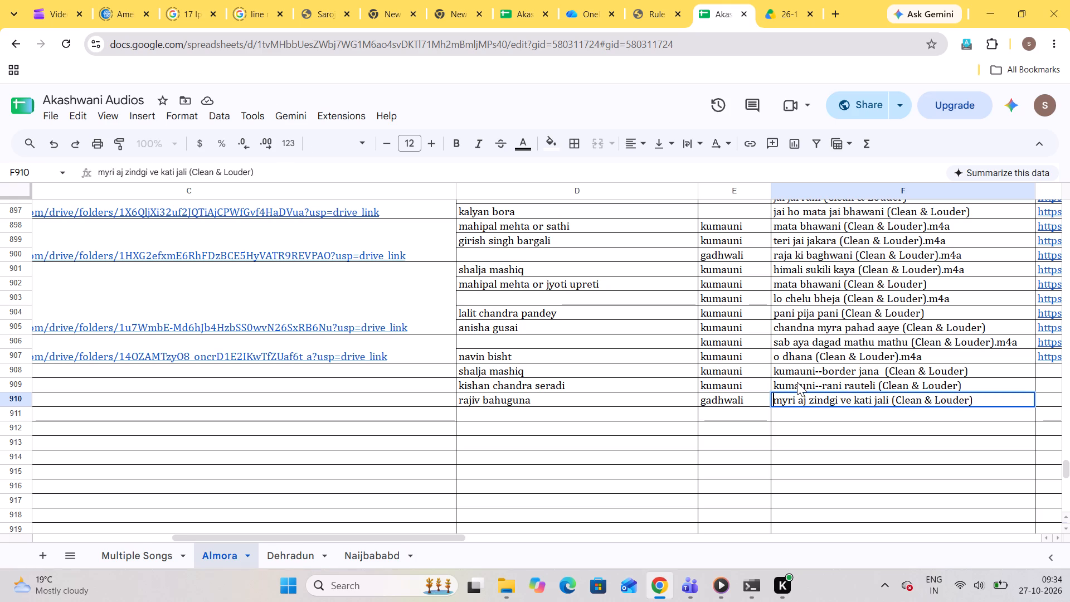
Delete the "kumauni--" prefix from F909, leaving "rani rauteli (Clean & Louder)".
{"action": "triple_click", "coordinate": [797, 382]}
{"action": "left_click", "coordinate": [797, 382]}
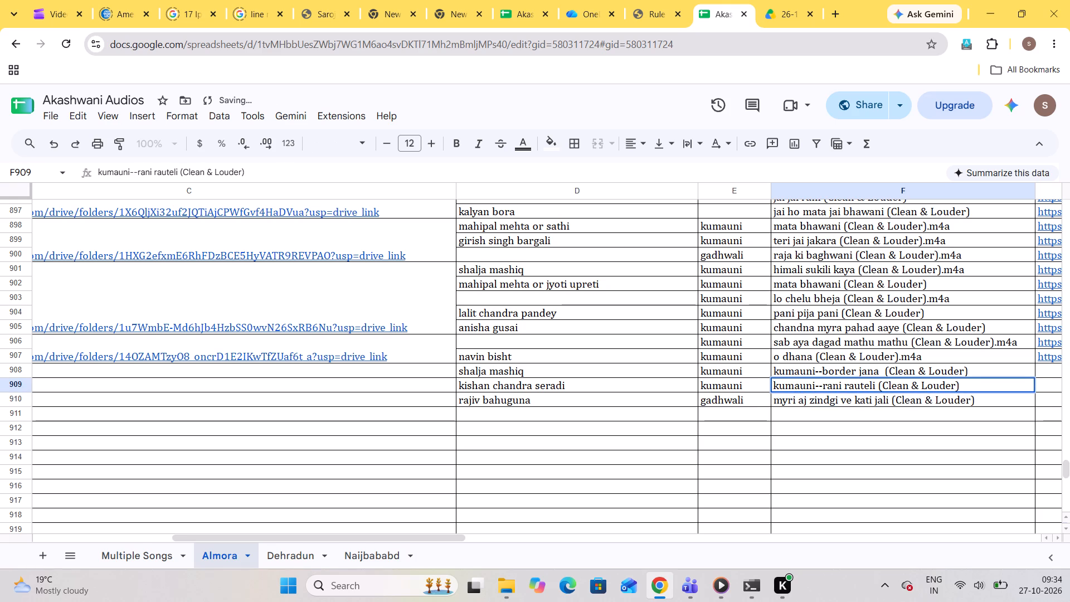
{"action": "left_click_drag", "start_coordinate": [821, 384], "coordinate": [774, 383]}
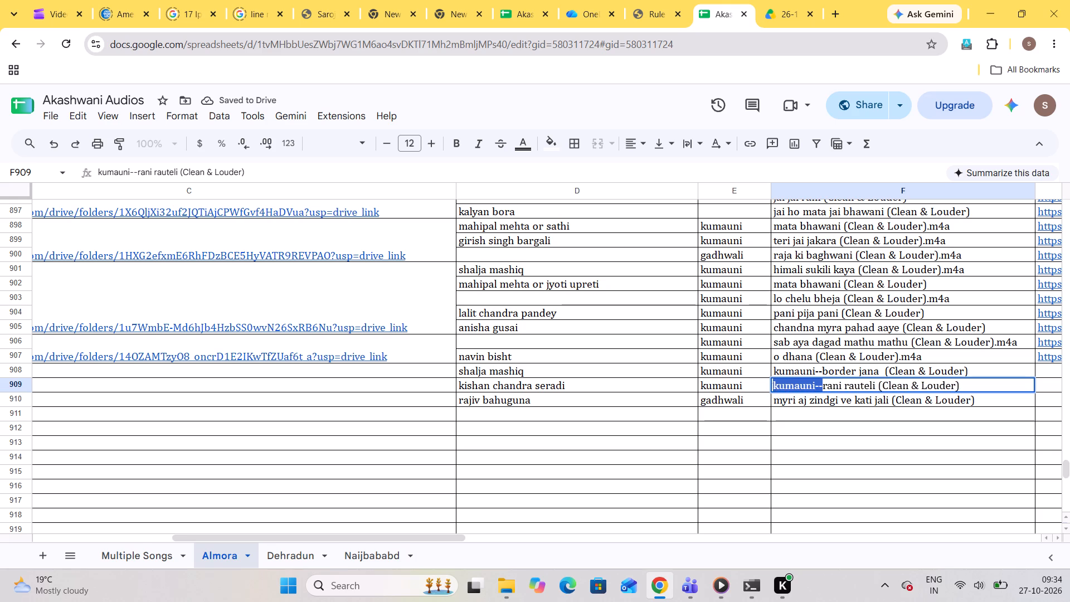
{"action": "left_click_drag", "start_coordinate": [774, 383], "coordinate": [773, 381]}
{"action": "key", "text": "BackSpace"}
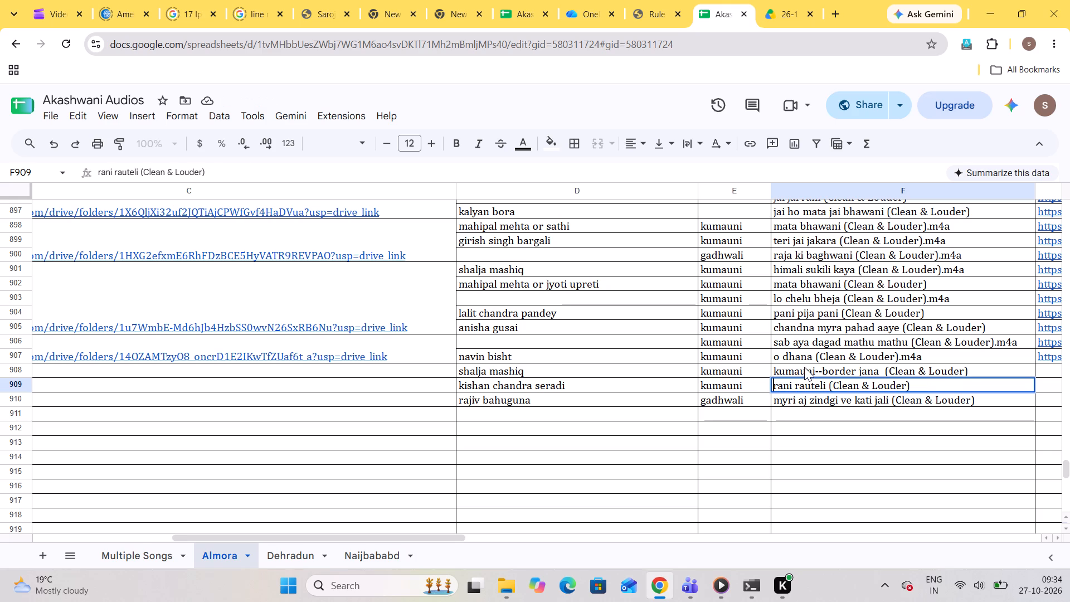
Delete the "kumauni--" prefix from F908, leaving "border jana (Clean & Louder)".
{"action": "triple_click", "coordinate": [804, 367]}
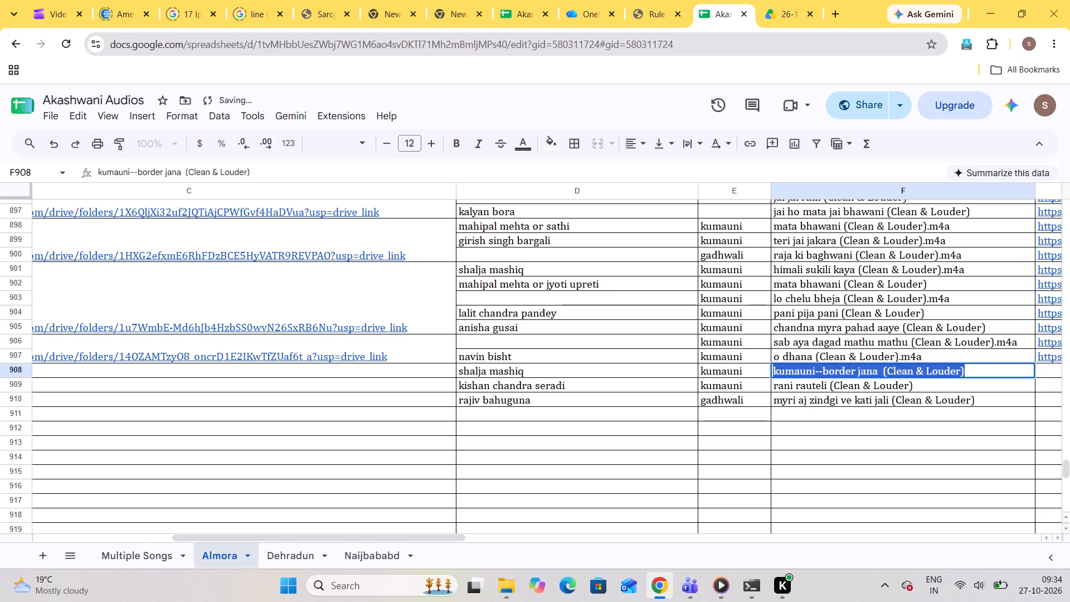
{"action": "left_click", "coordinate": [824, 371]}
{"action": "left_click_drag", "start_coordinate": [824, 371], "coordinate": [763, 377]}
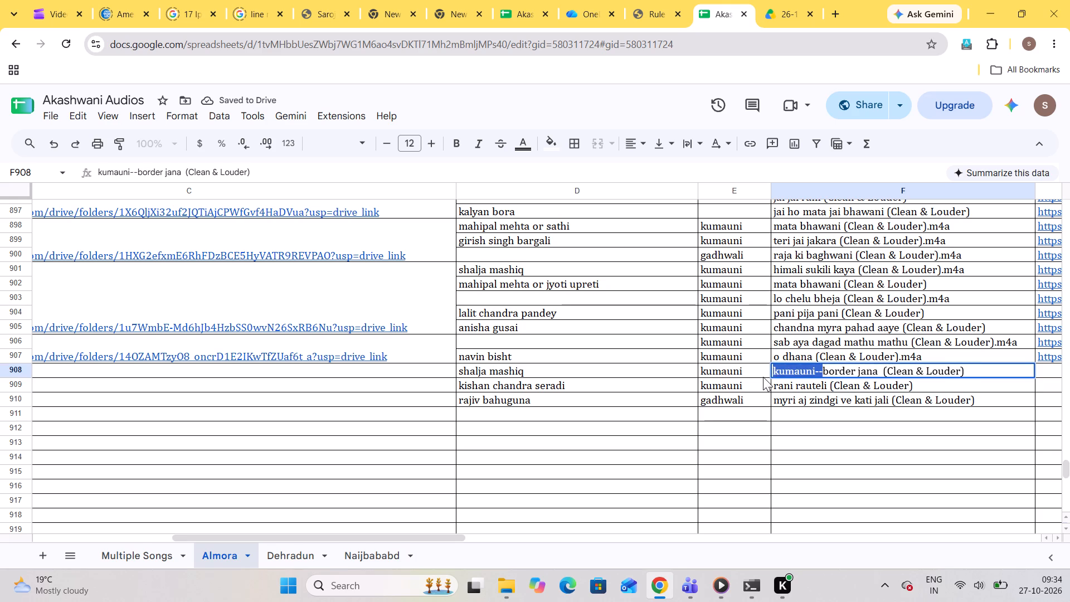
{"action": "left_click_drag", "start_coordinate": [763, 377], "coordinate": [758, 377]}
{"action": "key", "text": "BackSpace"}
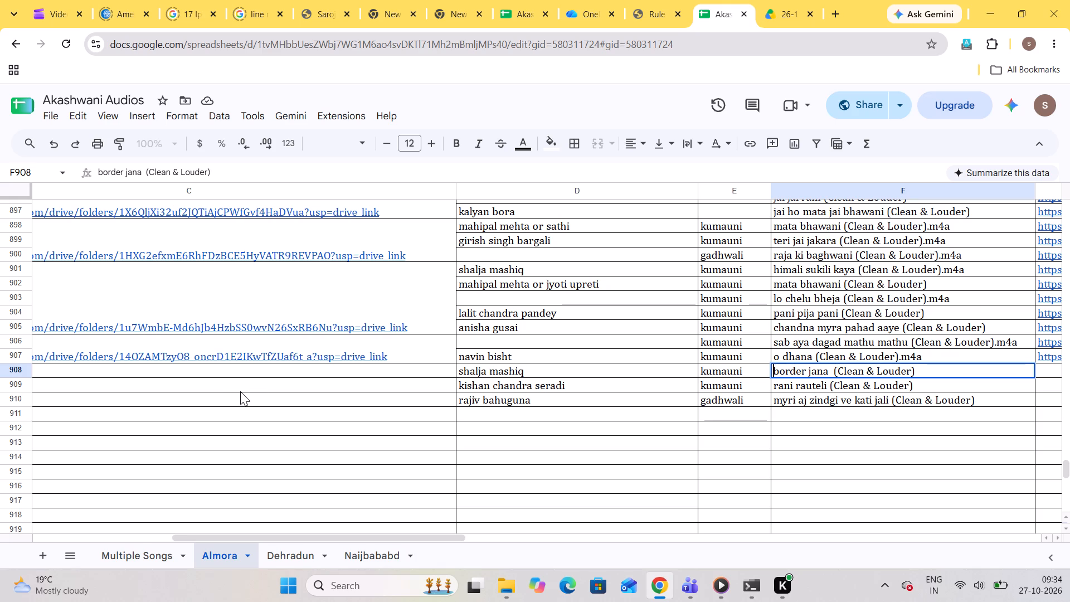
Merge cells A908 to A910 so the entry number 301 spans its three song rows.
{"action": "scroll", "coordinate": [240, 391], "scroll_direction": "right", "scroll_amount": 3}
{"action": "scroll", "coordinate": [240, 391], "scroll_direction": "left", "scroll_amount": 3}
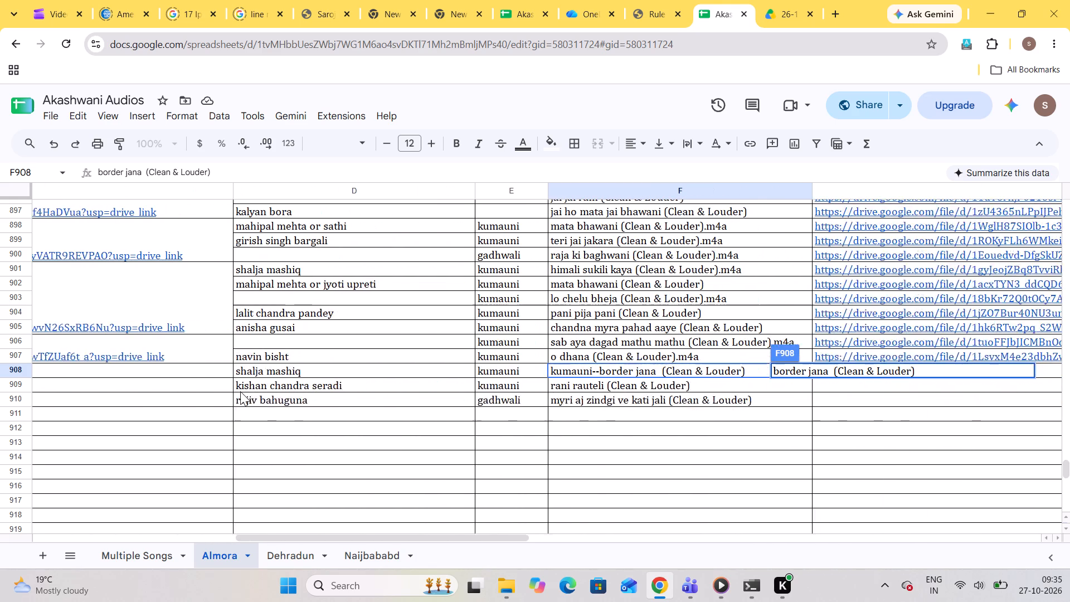
{"action": "scroll", "coordinate": [240, 391], "scroll_direction": "right", "scroll_amount": 6}
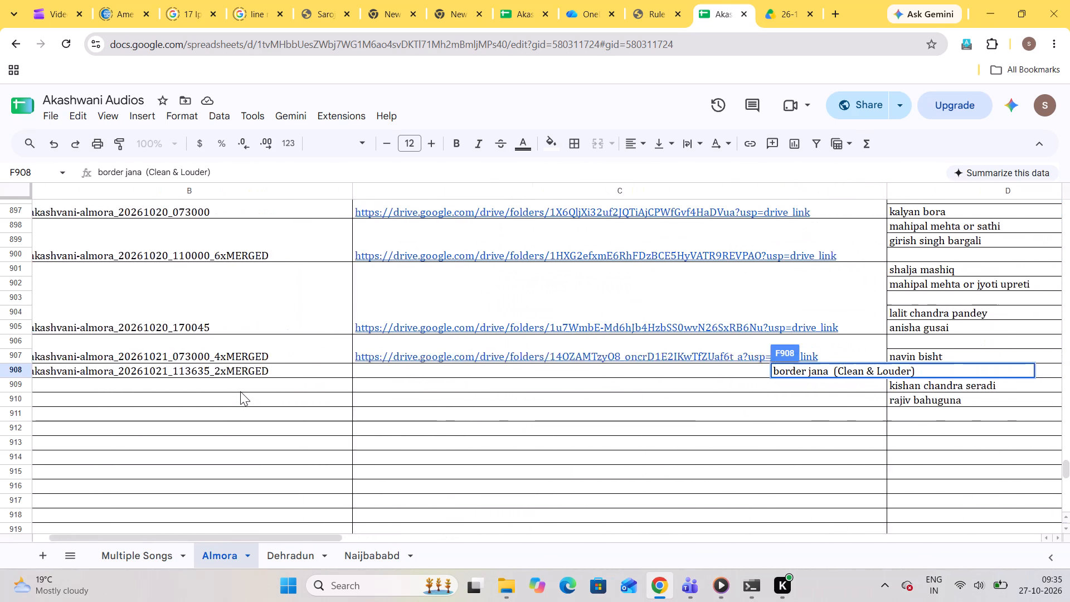
{"action": "scroll", "coordinate": [240, 391], "scroll_direction": "right", "scroll_amount": 2}
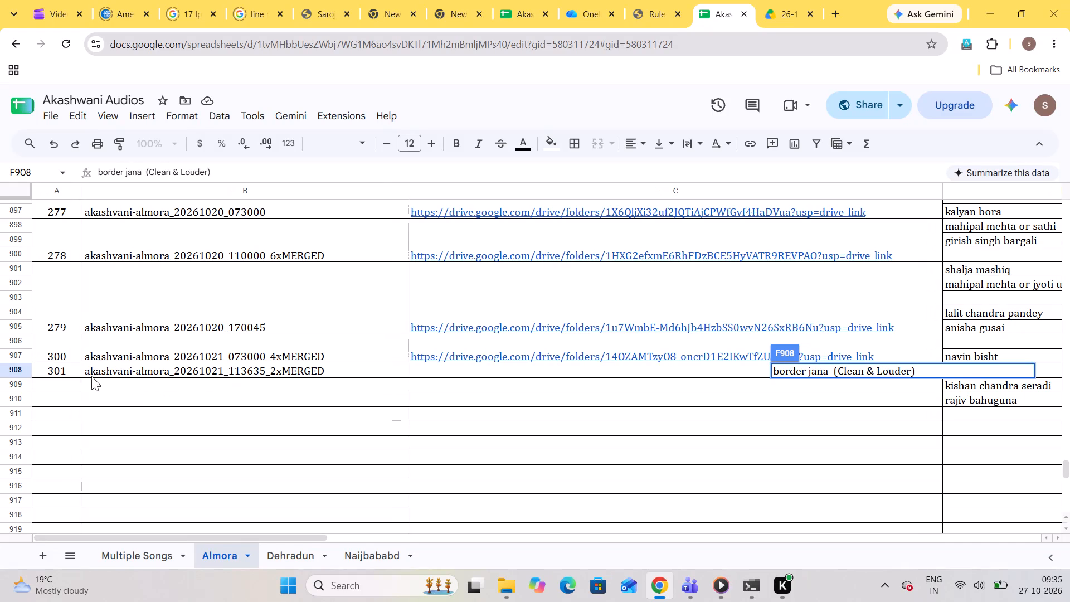
{"action": "left_click", "coordinate": [76, 370]}
{"action": "left_click", "coordinate": [63, 383], "text": "ctrl"}
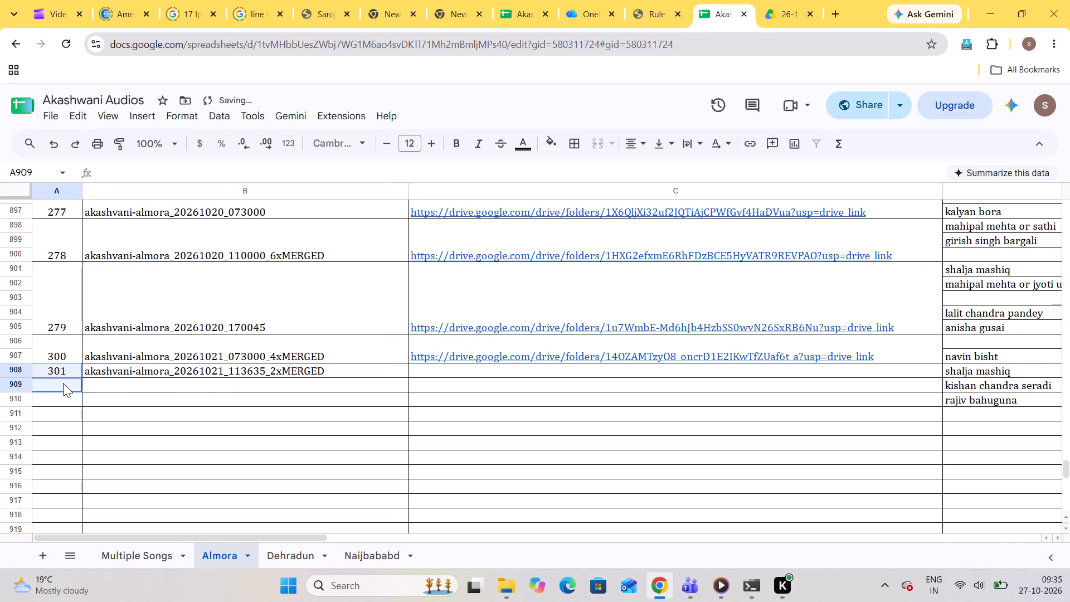
{"action": "left_click", "coordinate": [53, 400], "text": "ctrl"}
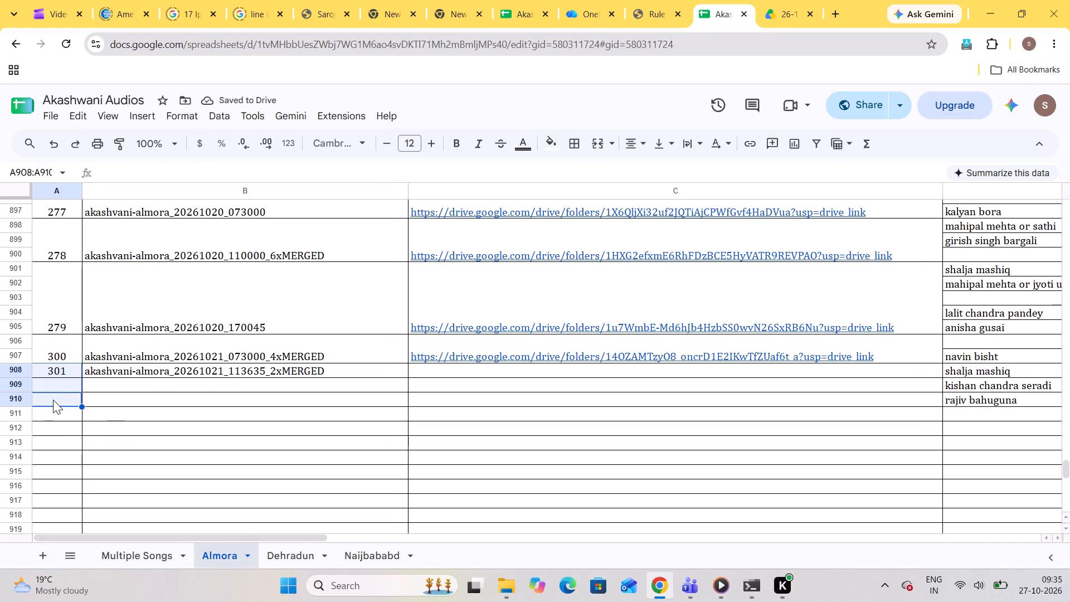
{"action": "left_click", "coordinate": [597, 145]}
Merge cells B908 to B910 so the folder name akashvani-almora_20261021_113635_2xMERGED spans the three song rows.
{"action": "left_click", "coordinate": [382, 377]}
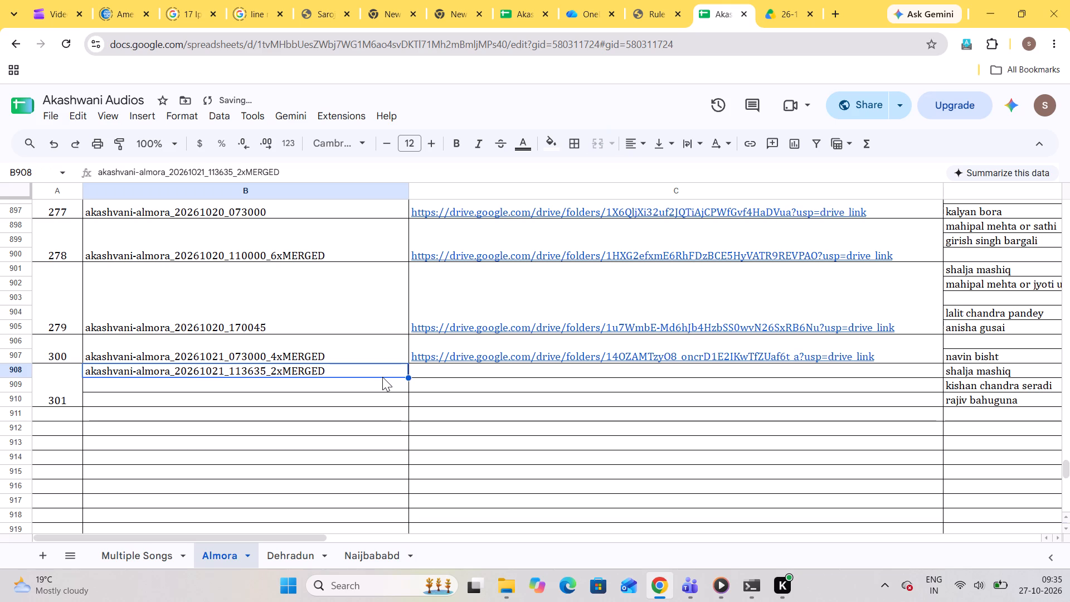
{"action": "left_click", "coordinate": [371, 391], "text": "ctrl"}
{"action": "left_click", "coordinate": [367, 398], "text": "ctrl"}
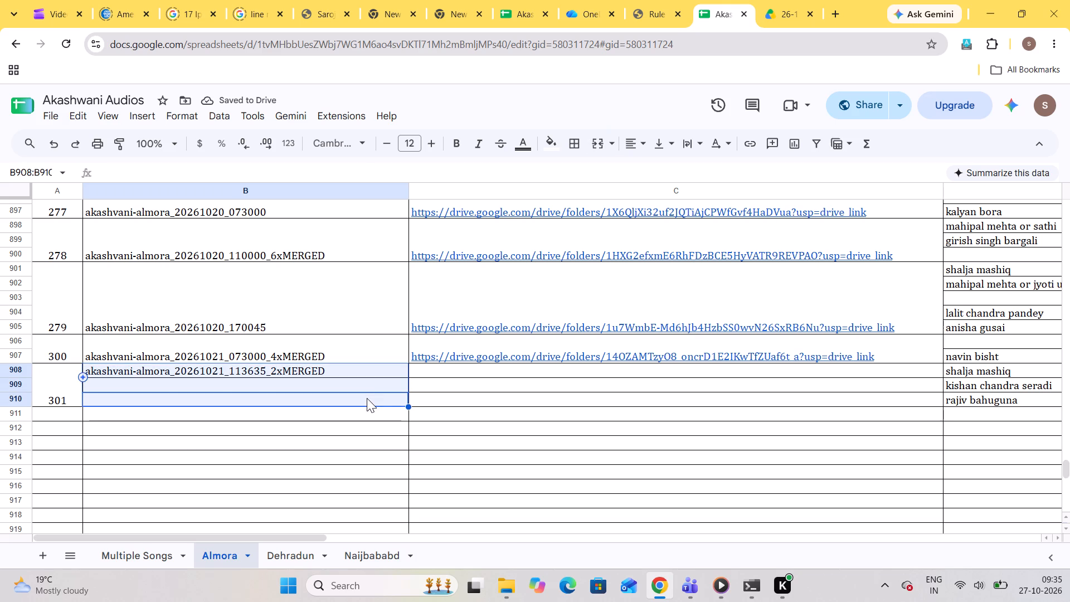
{"action": "left_click", "coordinate": [597, 143]}
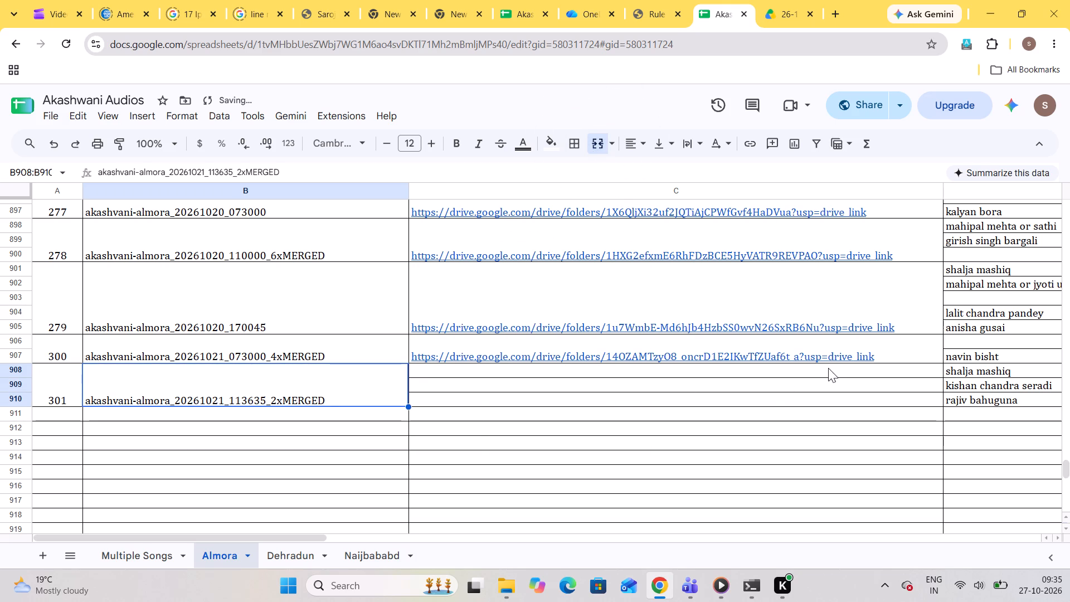
Merge the empty folder-link cells C908 to C910 for entry 301.
{"action": "left_click", "coordinate": [829, 368]}
{"action": "left_click", "coordinate": [811, 389], "text": "ctrl"}
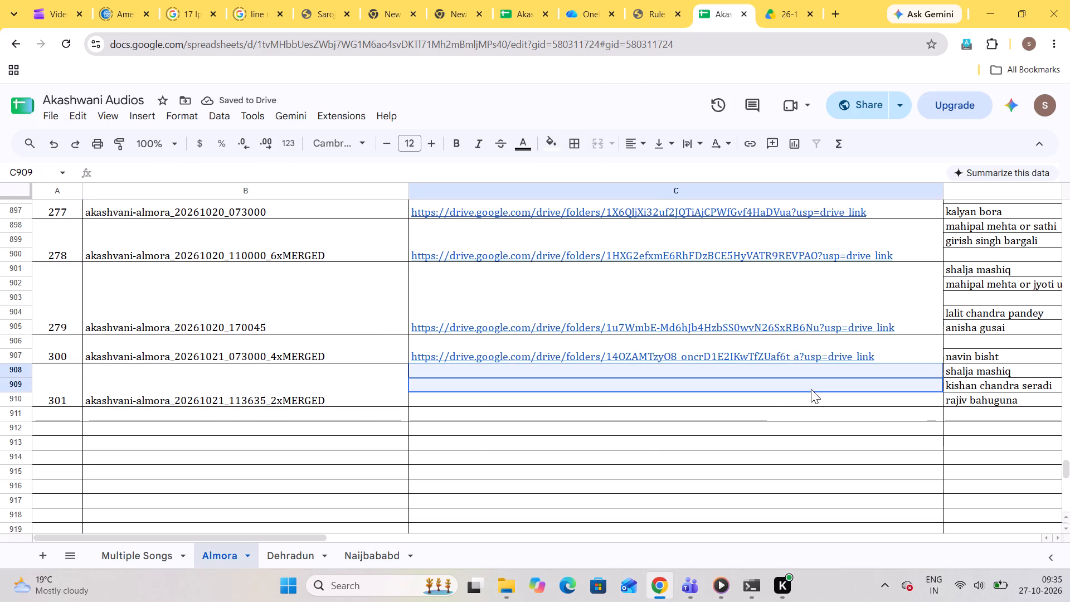
{"action": "left_click", "coordinate": [795, 404], "text": "ctrl"}
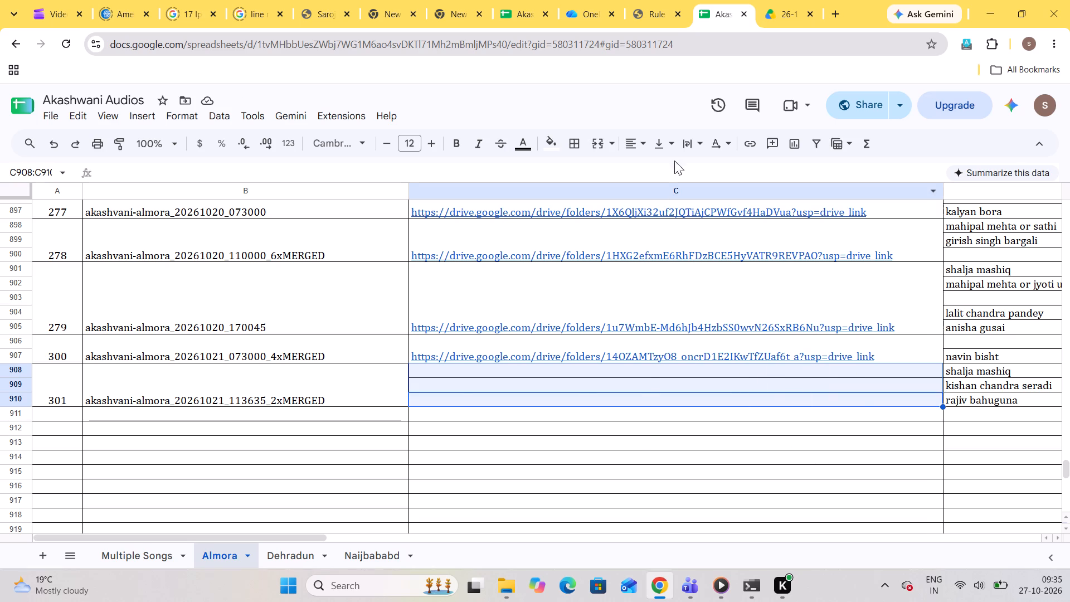
{"action": "left_click", "coordinate": [594, 137]}
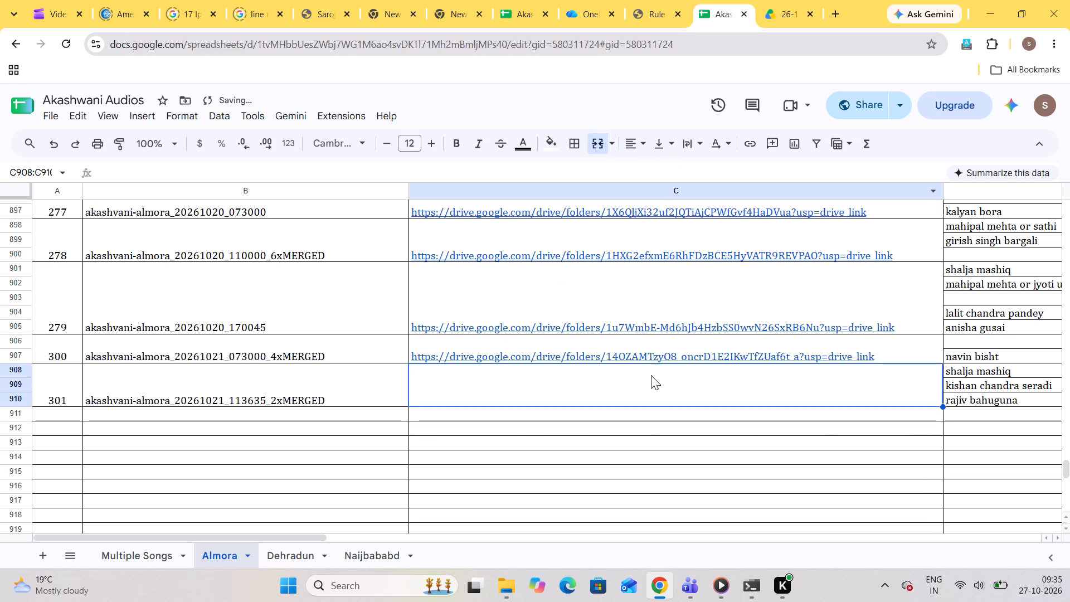
Review the singer, language and title entries in rows 908 to 910 across columns D to F.
{"action": "scroll", "coordinate": [651, 375], "scroll_direction": "left", "scroll_amount": 2}
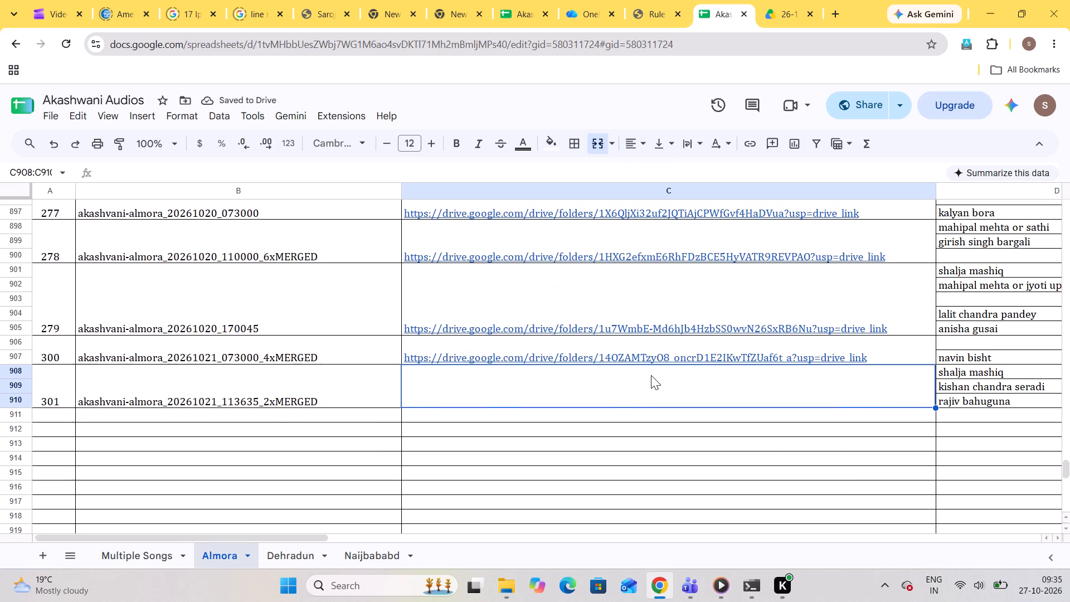
{"action": "scroll", "coordinate": [651, 375], "scroll_direction": "left", "scroll_amount": 1}
{"action": "scroll", "coordinate": [651, 375], "scroll_direction": "down", "scroll_amount": 1}
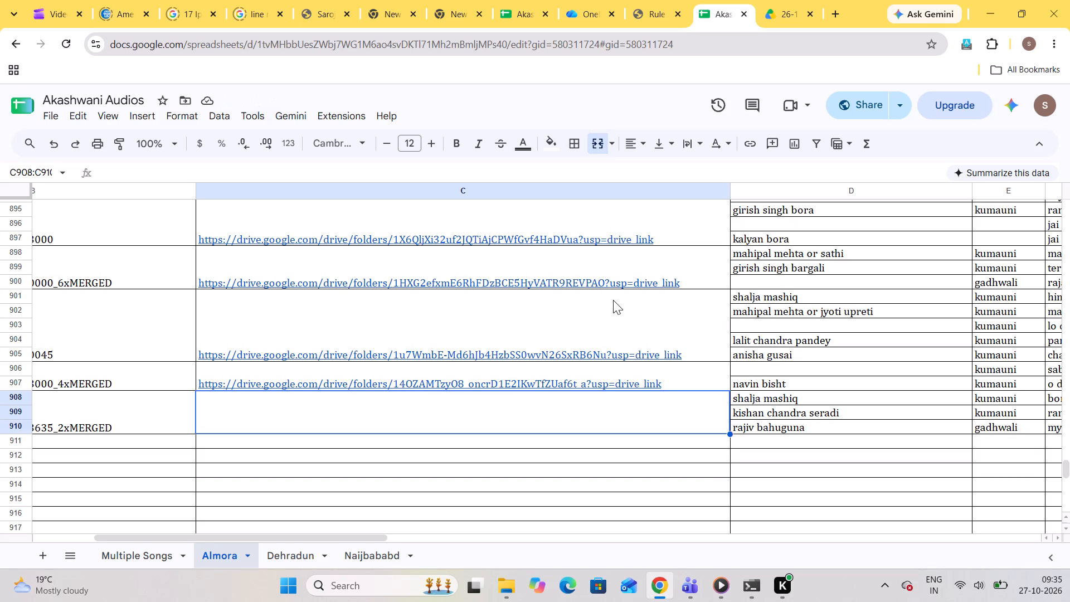
{"action": "scroll", "coordinate": [613, 300], "scroll_direction": "left", "scroll_amount": 2}
{"action": "scroll", "coordinate": [613, 300], "scroll_direction": "down", "scroll_amount": 1}
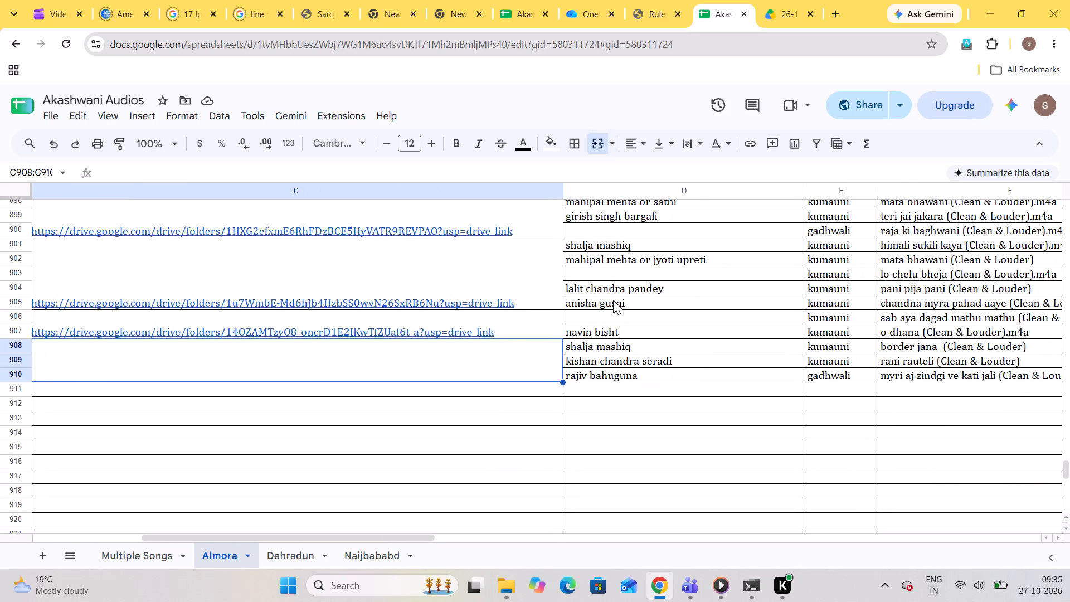
{"action": "scroll", "coordinate": [613, 300], "scroll_direction": "left", "scroll_amount": 3}
{"action": "scroll", "coordinate": [613, 300], "scroll_direction": "right", "scroll_amount": 4}
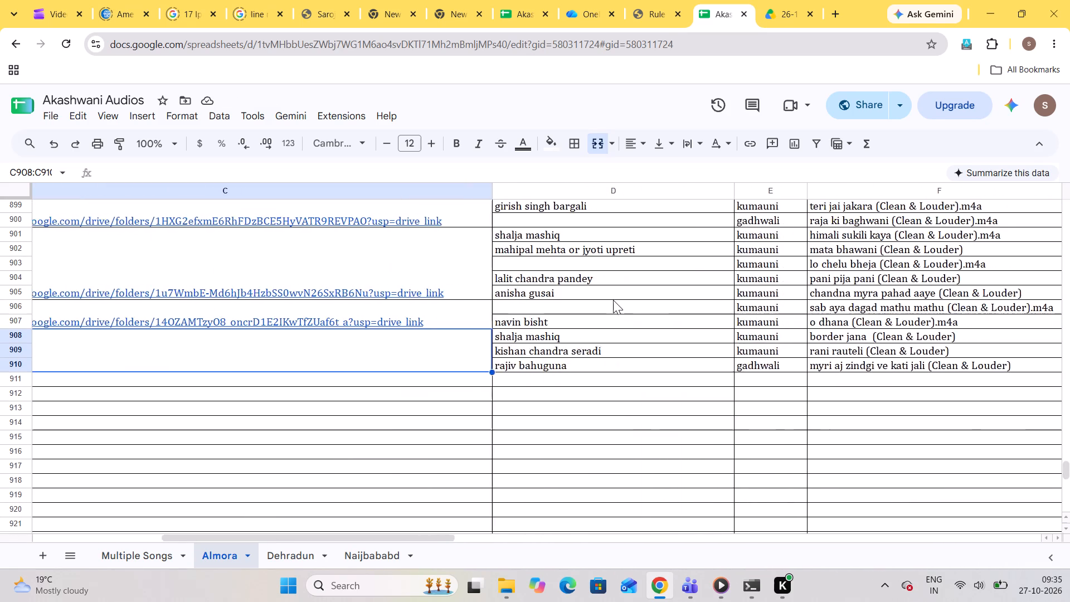
{"action": "scroll", "coordinate": [613, 300], "scroll_direction": "right", "scroll_amount": 4}
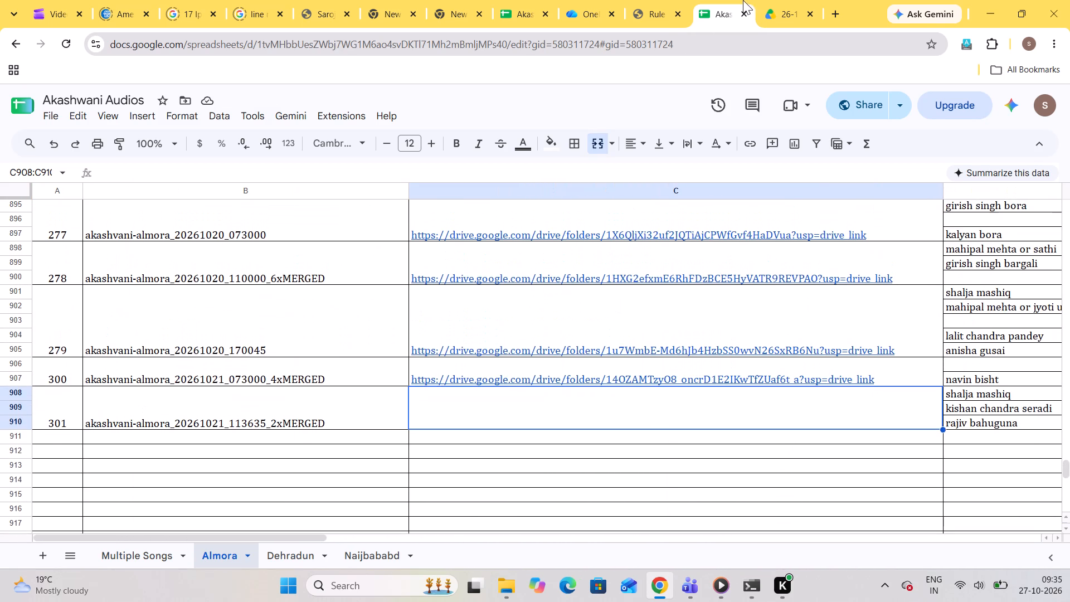
Switch to Google Drive and open akashvani-almora_20261021_113635_2xMERGED in Songs-26-10-2026 under Akashwani Audio almora.
{"action": "left_click", "coordinate": [801, 8]}
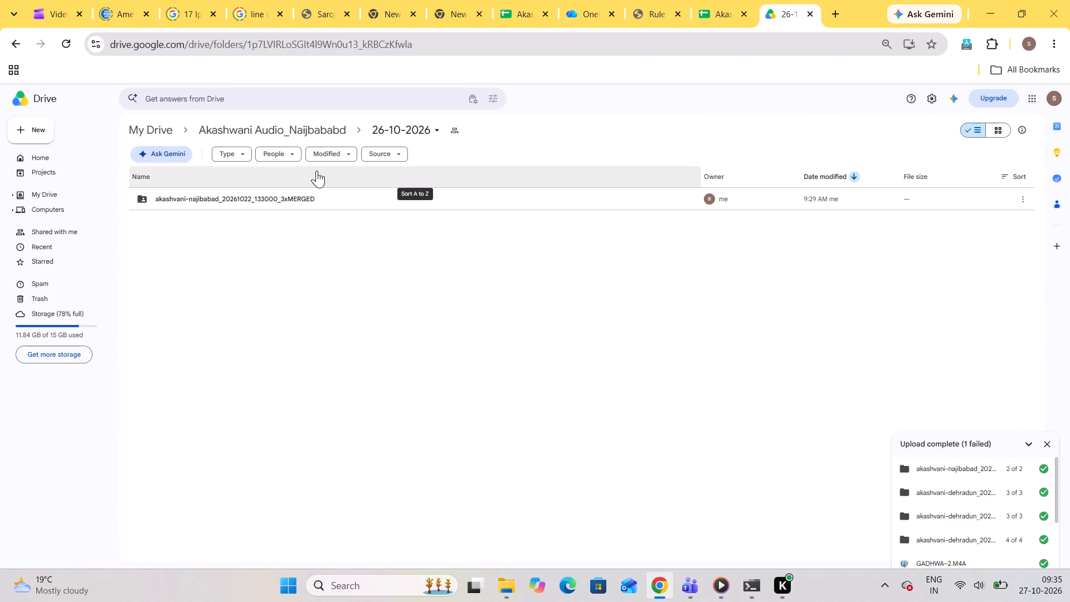
{"action": "left_click", "coordinate": [154, 128]}
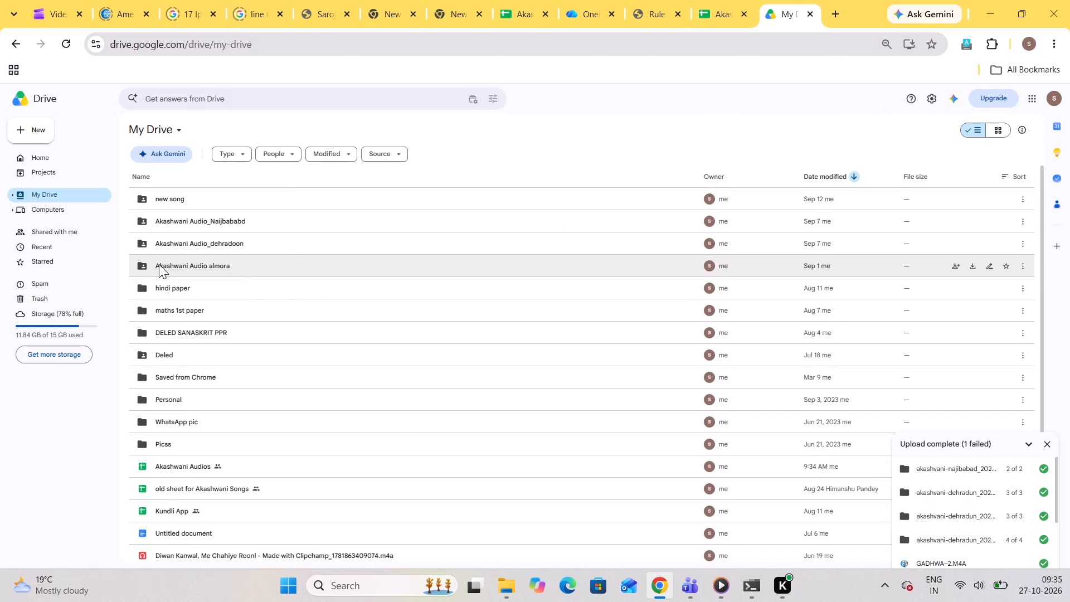
{"action": "double_click", "coordinate": [159, 264]}
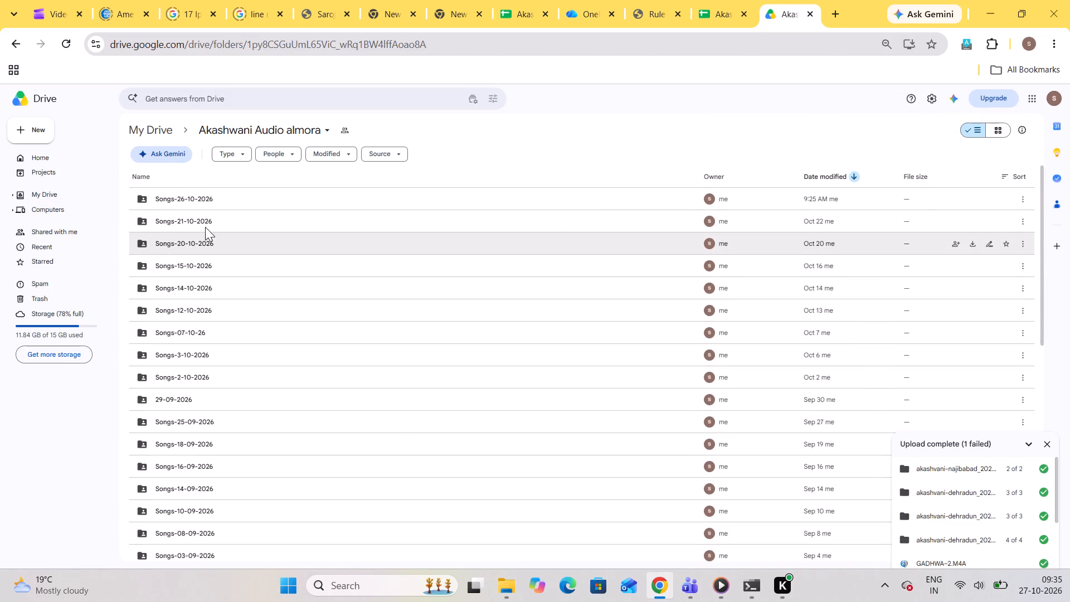
{"action": "double_click", "coordinate": [234, 201]}
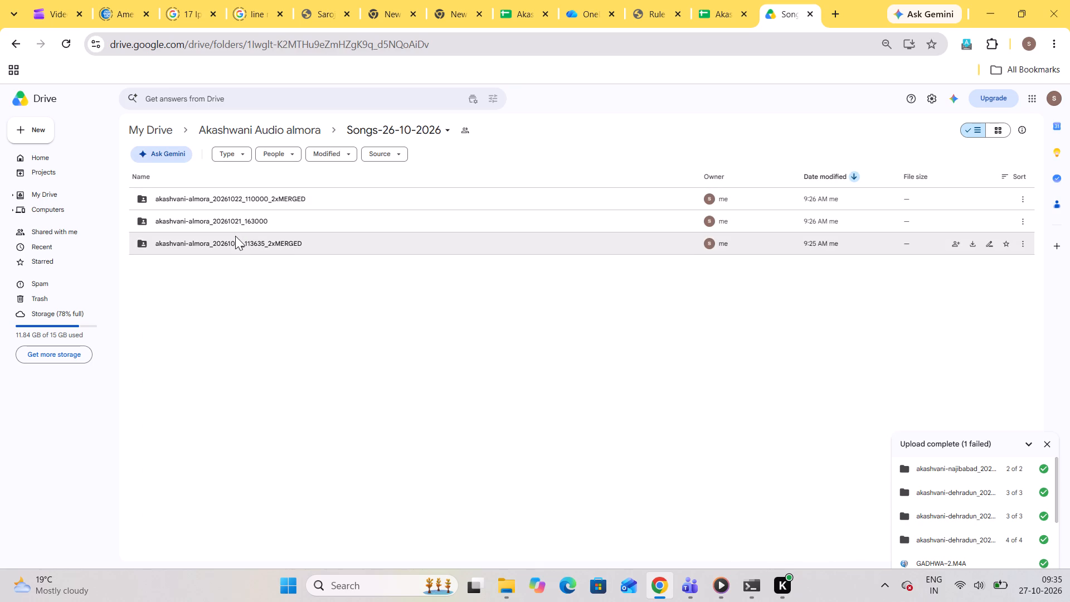
{"action": "triple_click", "coordinate": [235, 239]}
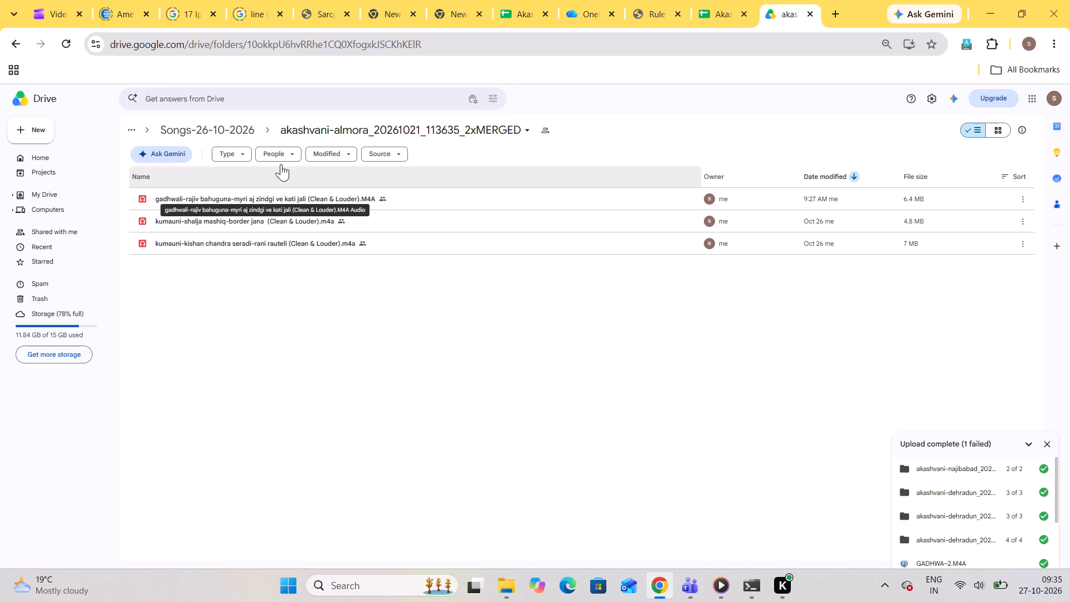
Copy the share link of the open akashvani-almora_20261021_113635_2xMERGED folder and paste it into merged cell C908:C910 of the Almora sheet.
{"action": "left_click", "coordinate": [373, 136]}
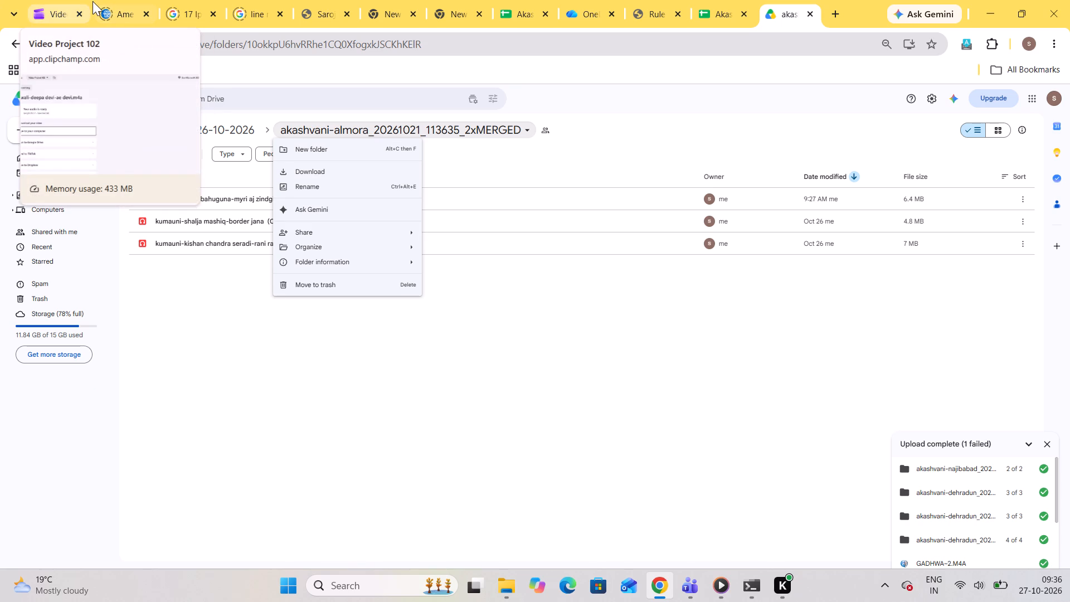
{"action": "right_click_drag", "start_coordinate": [26, 37], "coordinate": [0, 261]}
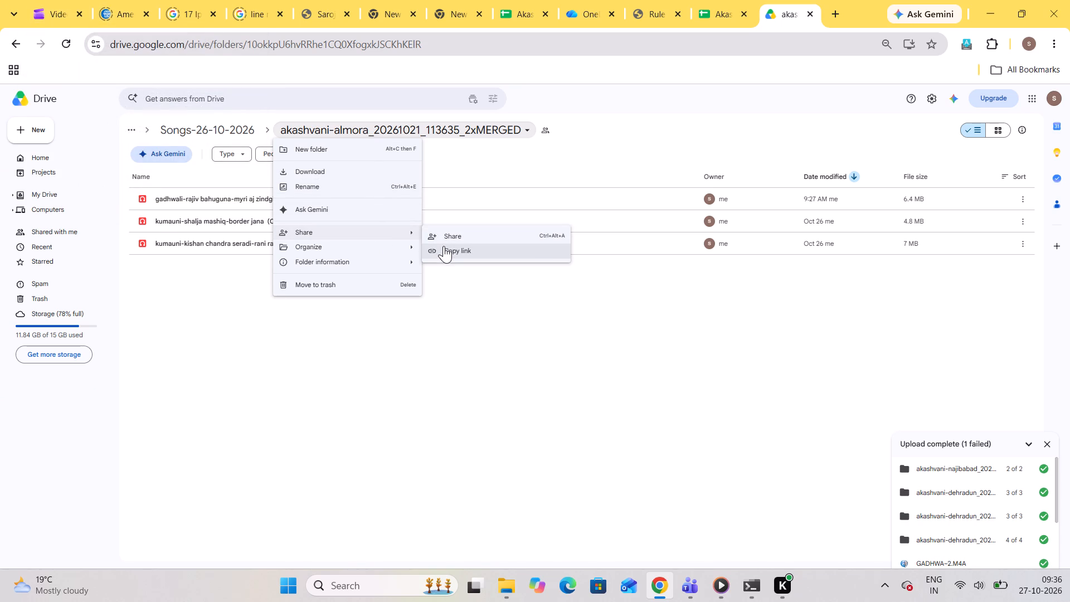
{"action": "left_click", "coordinate": [444, 247]}
{"action": "left_click", "coordinate": [708, 11]}
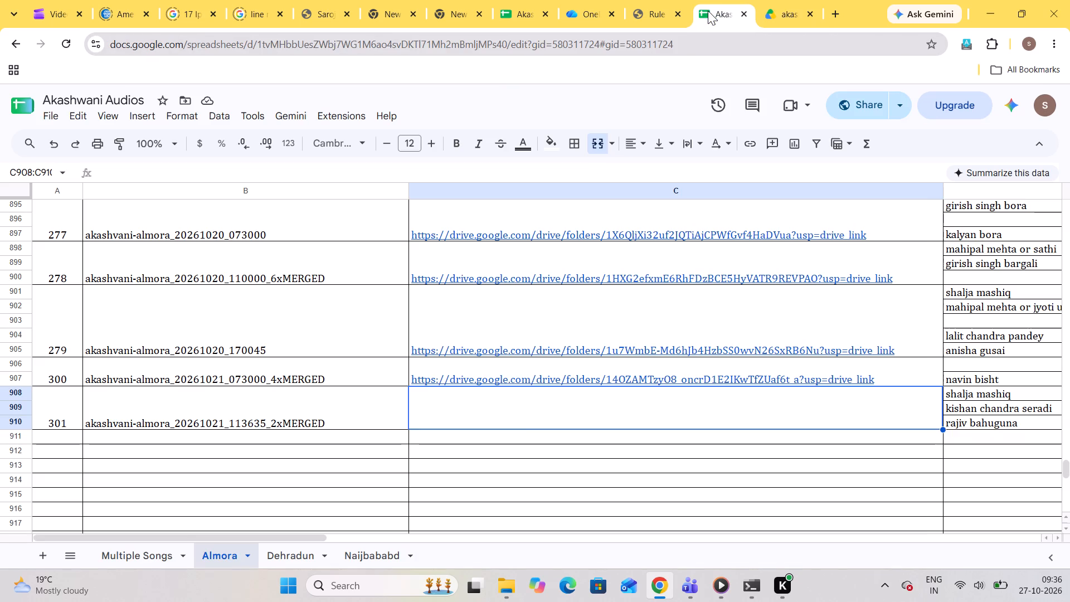
{"action": "right_click", "coordinate": [522, 406]}
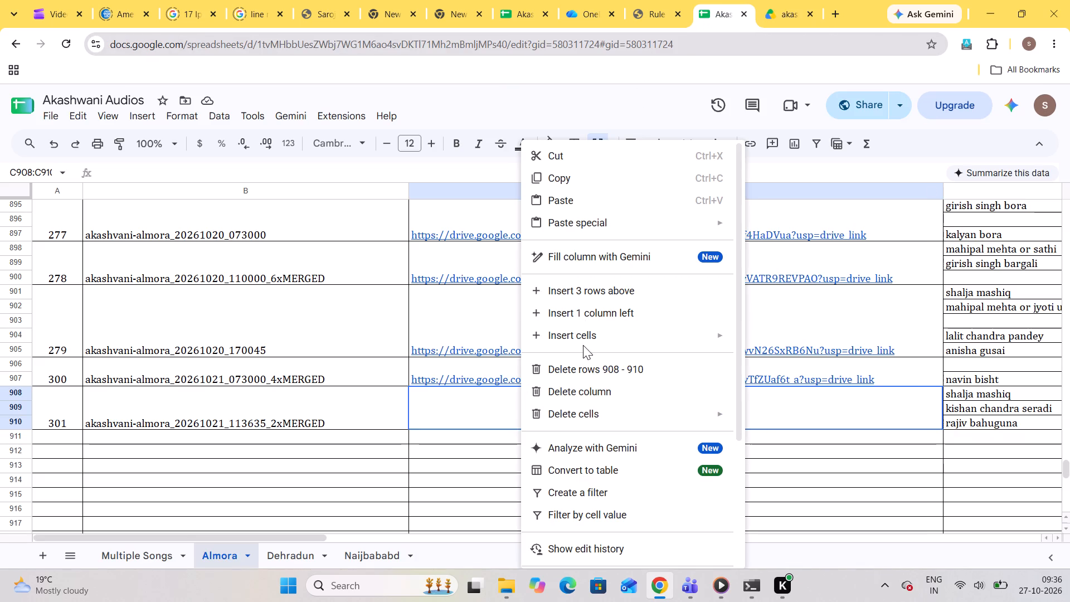
{"action": "left_click", "coordinate": [581, 199]}
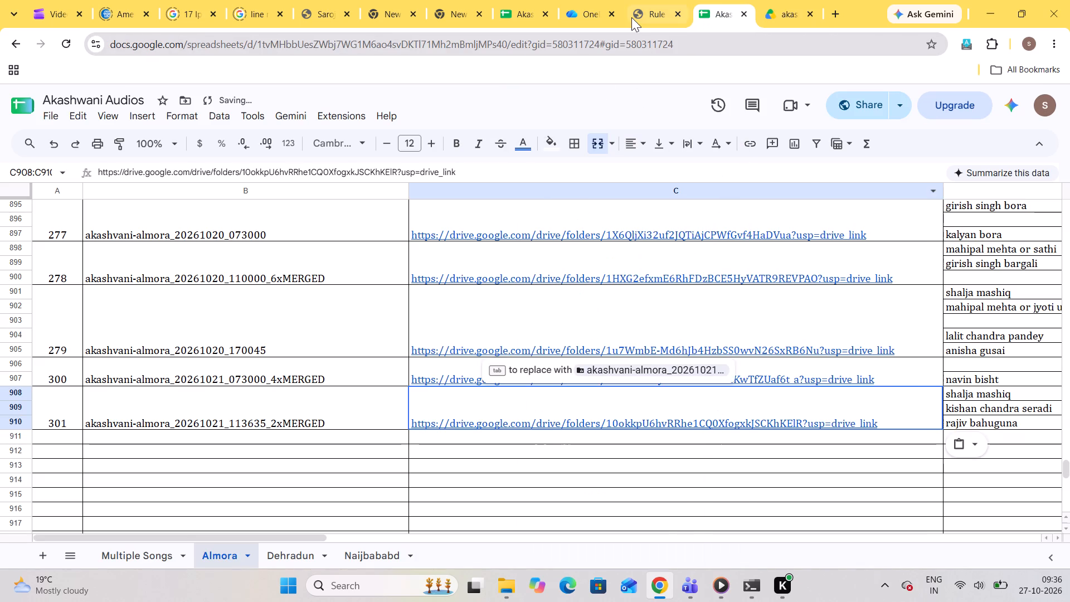
Copy the Drive share link of the gadhwali song "myri aj zindgi ve kati jali" and paste it into cell G910 of the Almora sheet.
{"action": "left_click", "coordinate": [795, 17]}
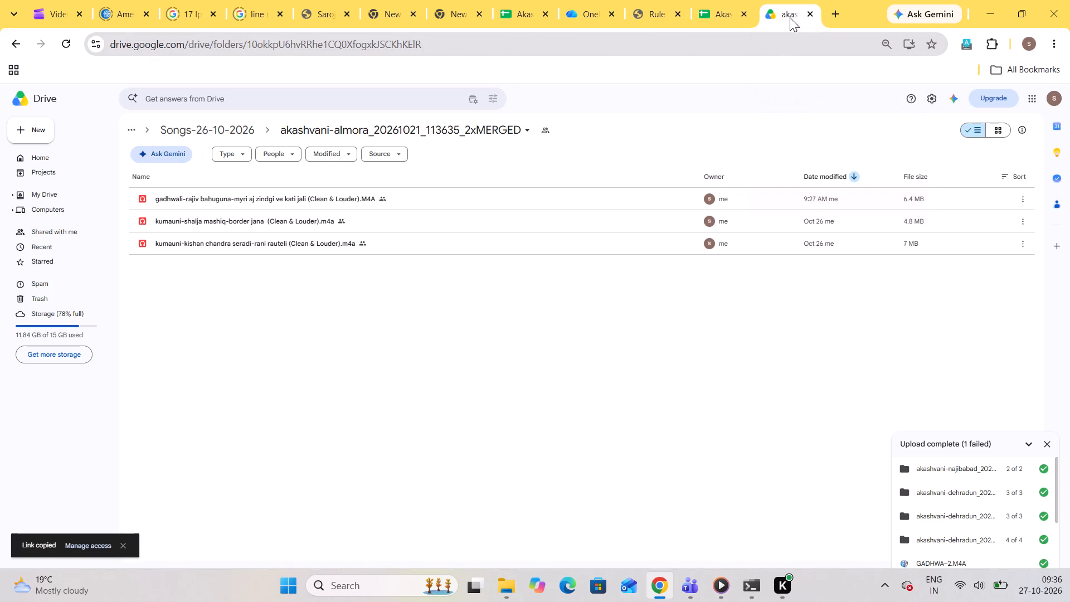
{"action": "right_click", "coordinate": [265, 201]}
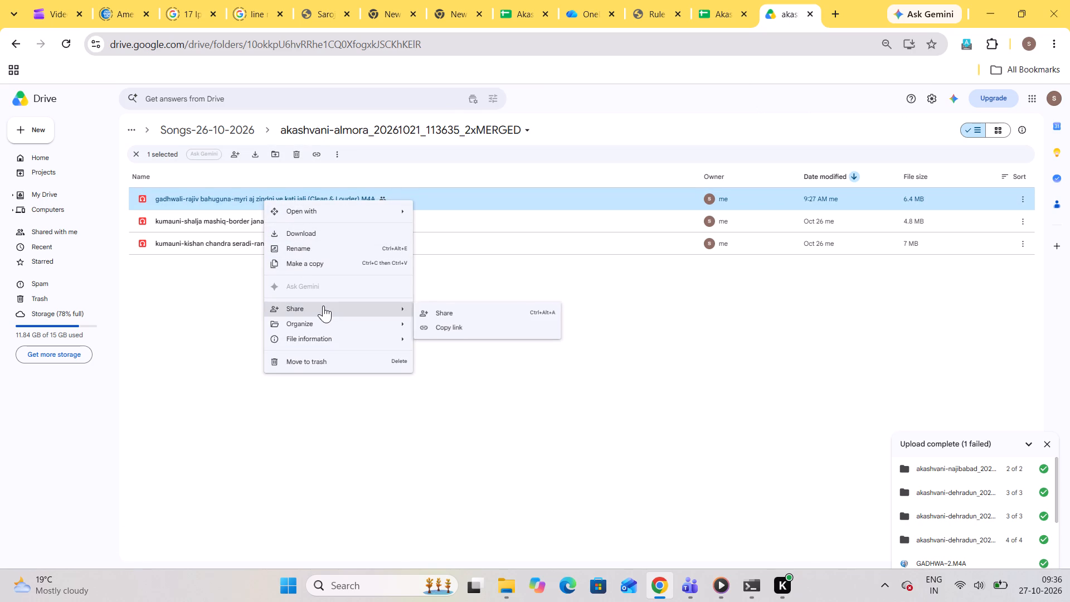
{"action": "left_click", "coordinate": [465, 329]}
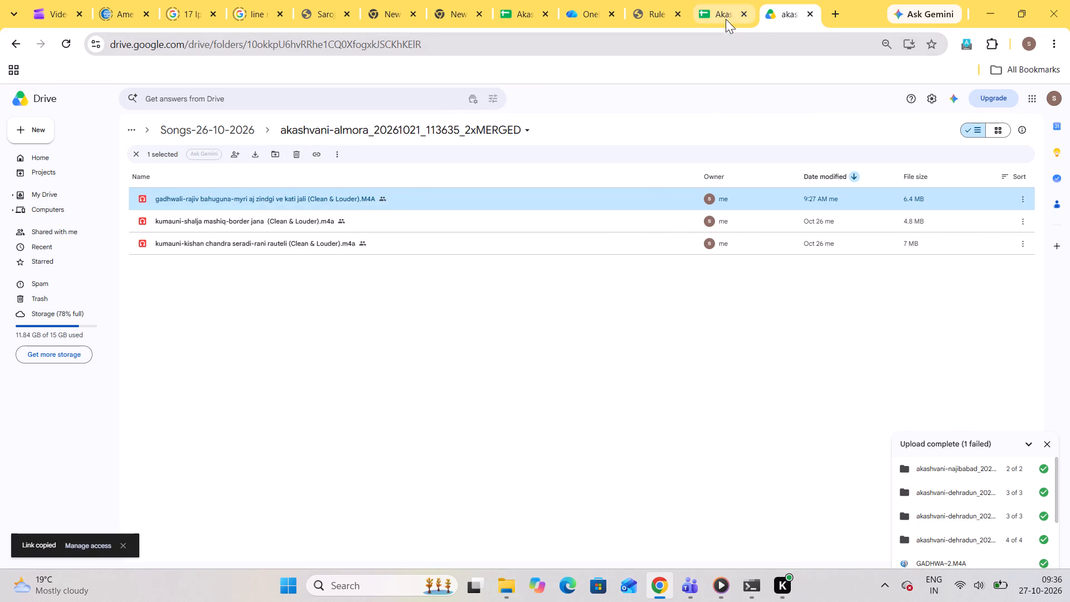
{"action": "left_click", "coordinate": [726, 18]}
{"action": "scroll", "coordinate": [883, 368], "scroll_direction": "left", "scroll_amount": 4}
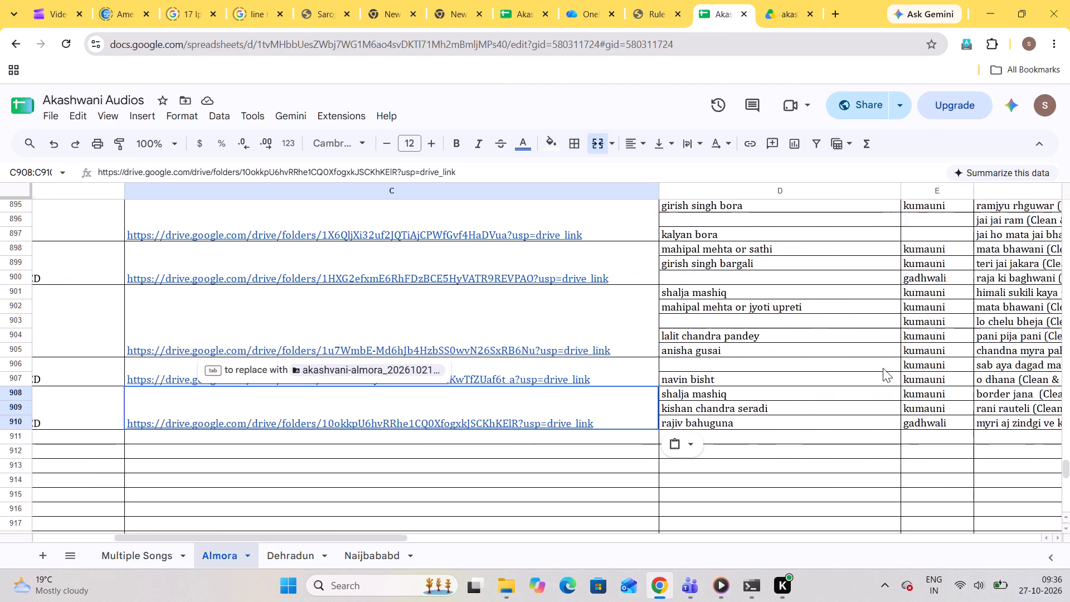
{"action": "scroll", "coordinate": [883, 368], "scroll_direction": "left", "scroll_amount": 6}
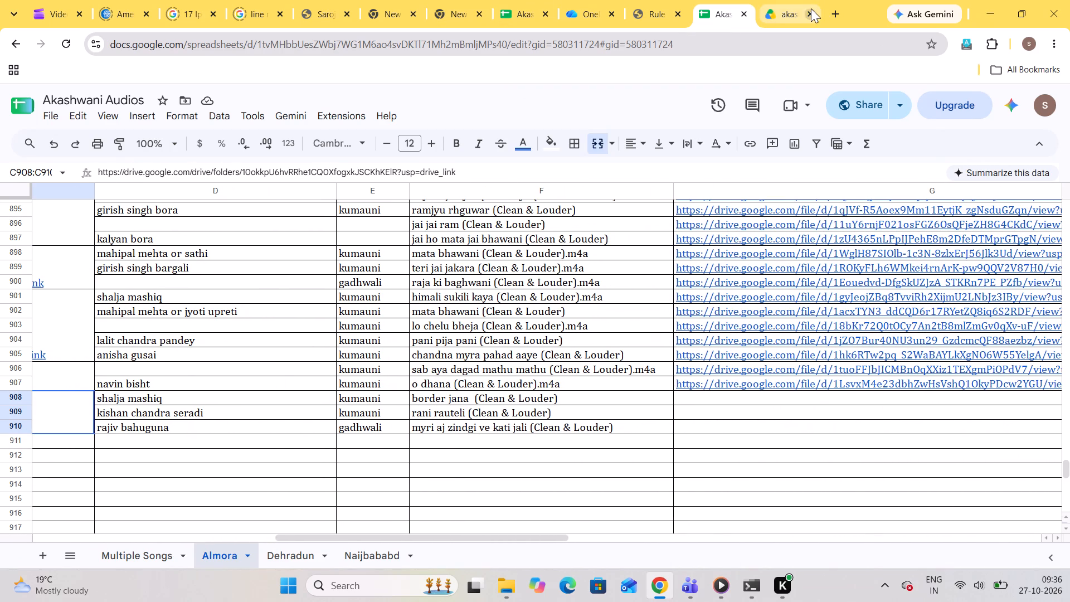
{"action": "left_click", "coordinate": [794, 9]}
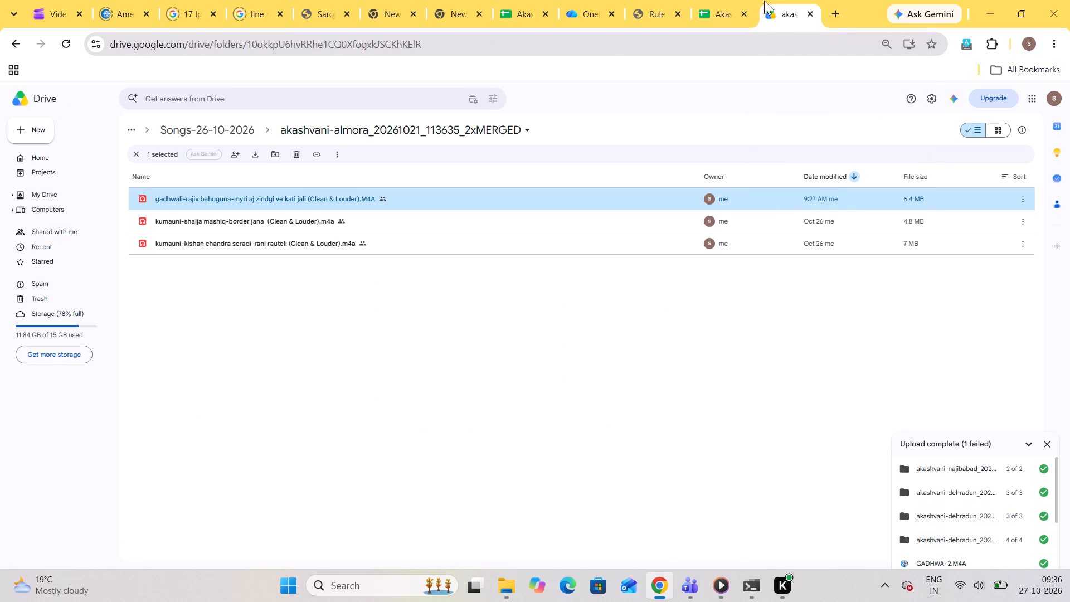
{"action": "left_click", "coordinate": [736, 3]}
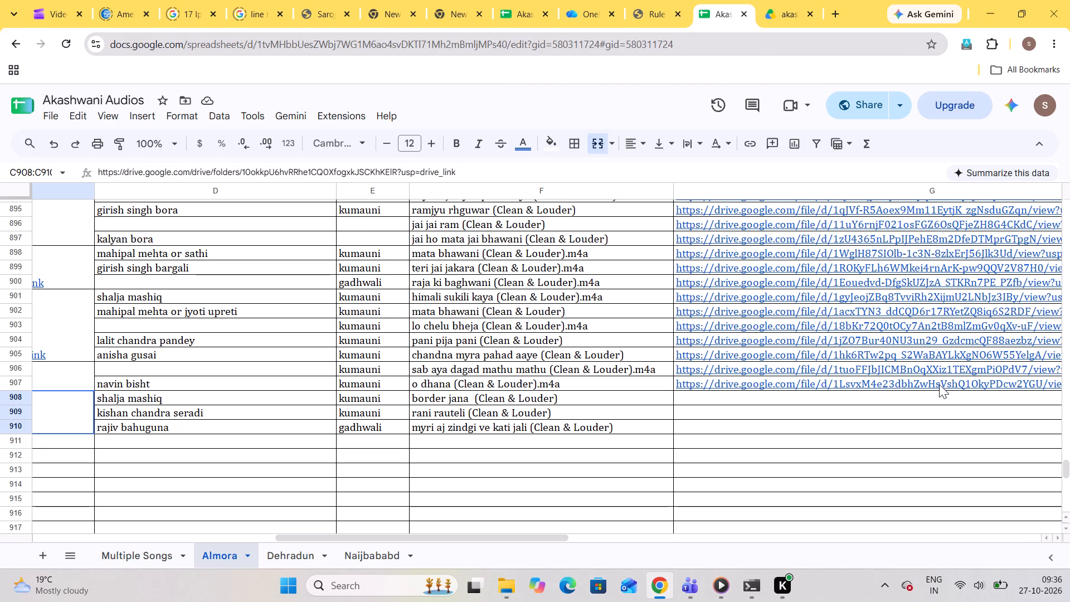
{"action": "left_click", "coordinate": [860, 432]}
{"action": "right_click", "coordinate": [860, 432]}
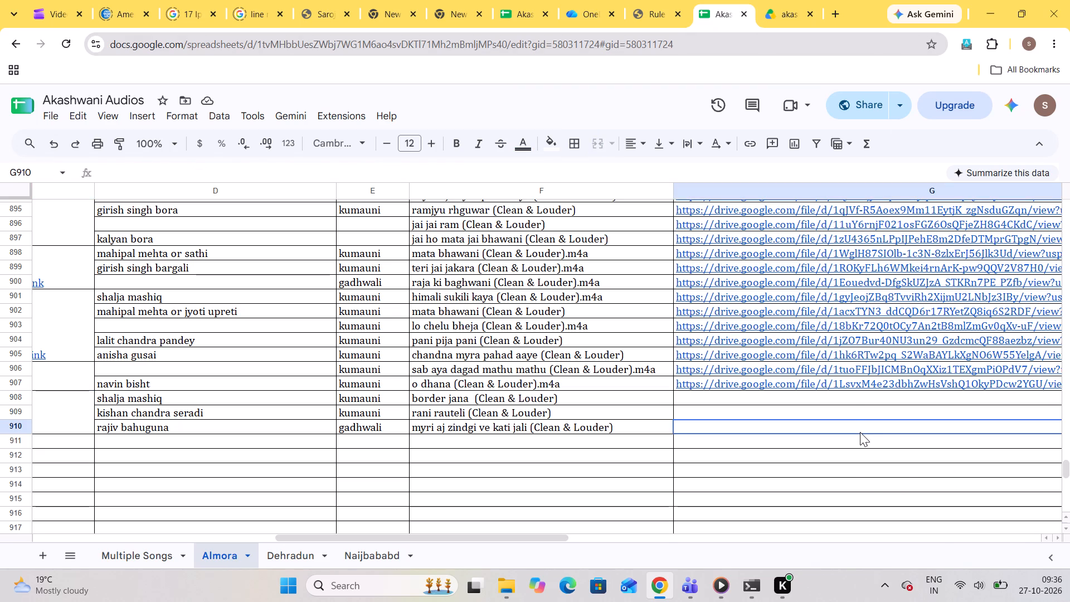
{"action": "left_click", "coordinate": [882, 196]}
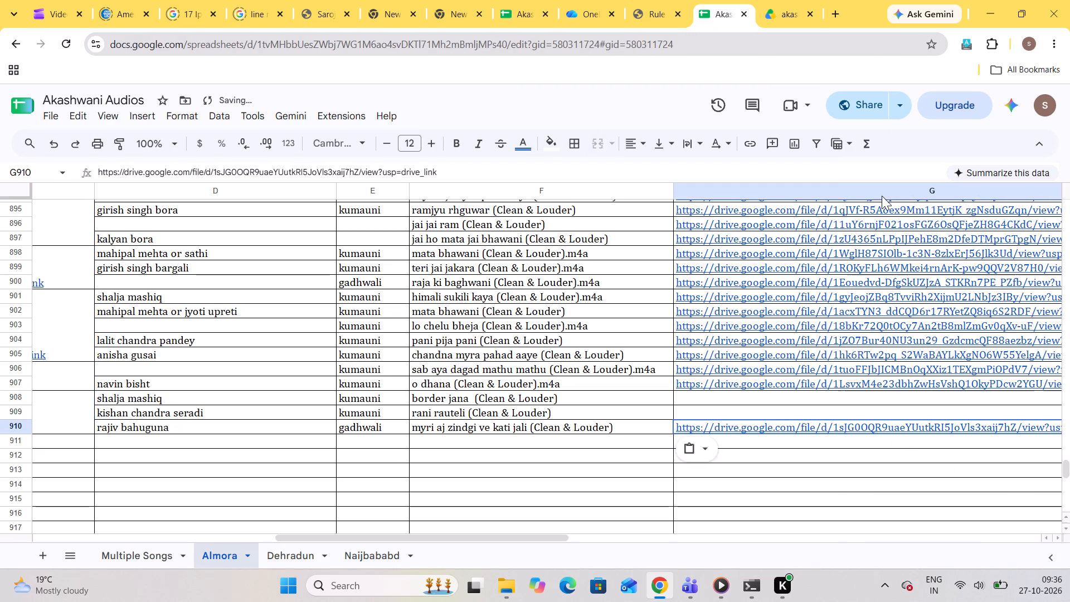
Copy the Drive share link of the kumauni song "rani rauteli" and paste it into cell G909 of the Almora sheet.
{"action": "left_click", "coordinate": [775, 7]}
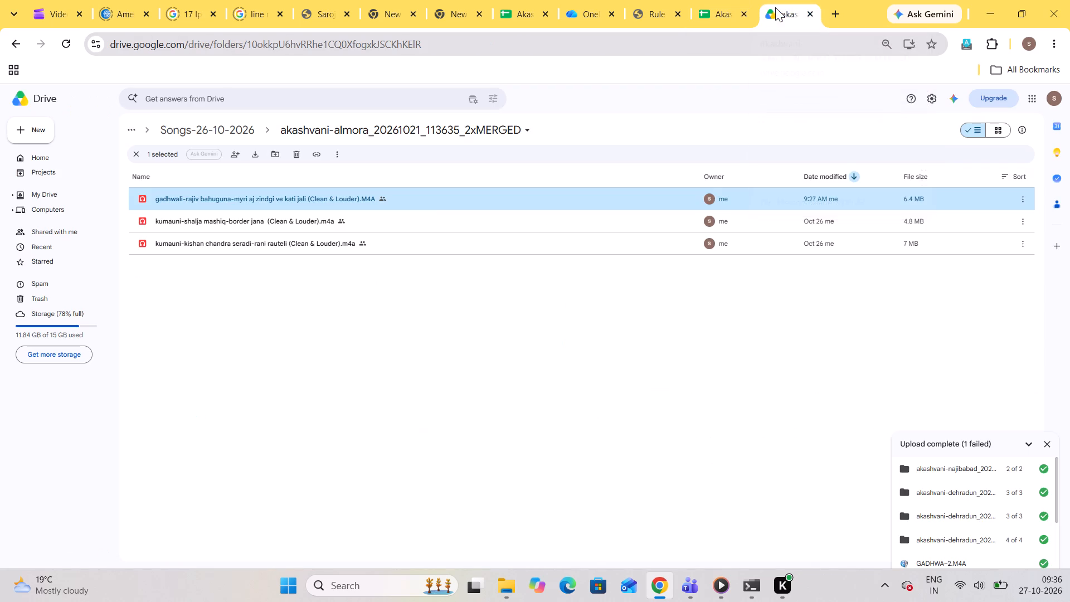
{"action": "left_click", "coordinate": [327, 239]}
{"action": "right_click", "coordinate": [327, 239]}
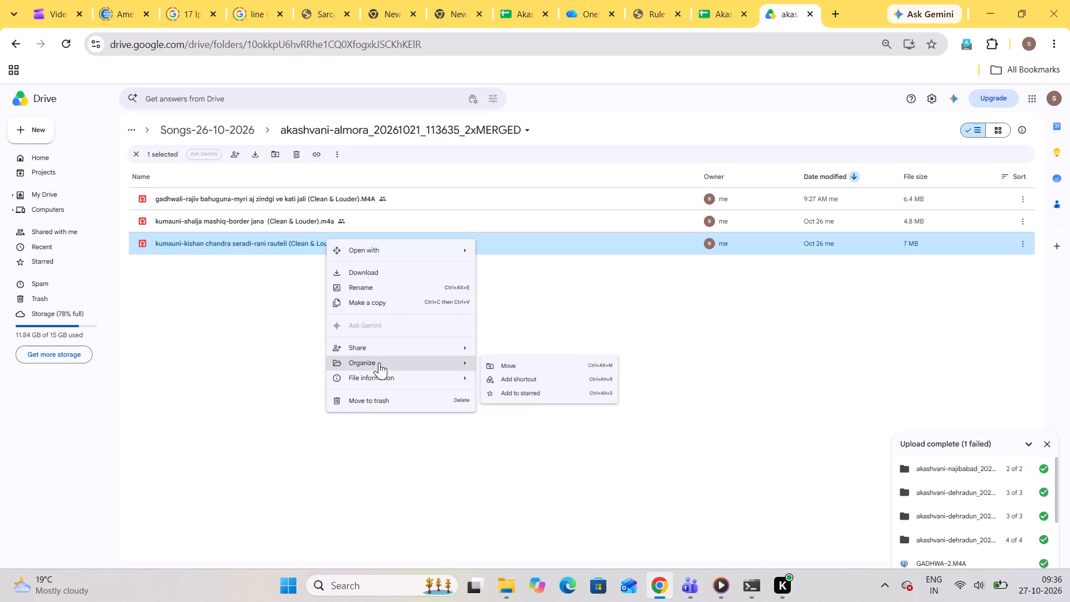
{"action": "left_click", "coordinate": [491, 363]}
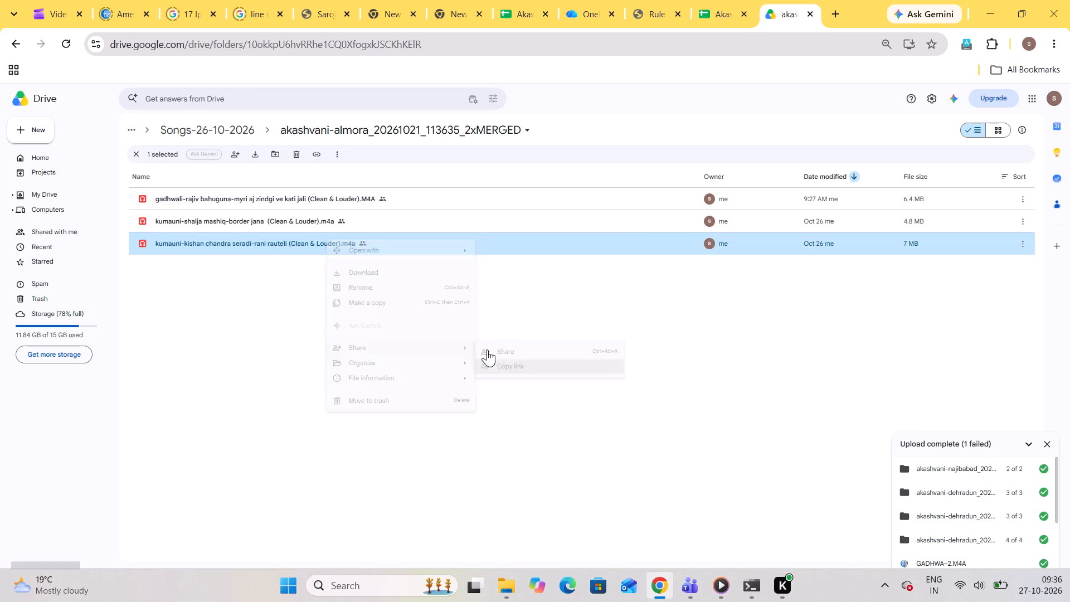
{"action": "left_click", "coordinate": [702, 25]}
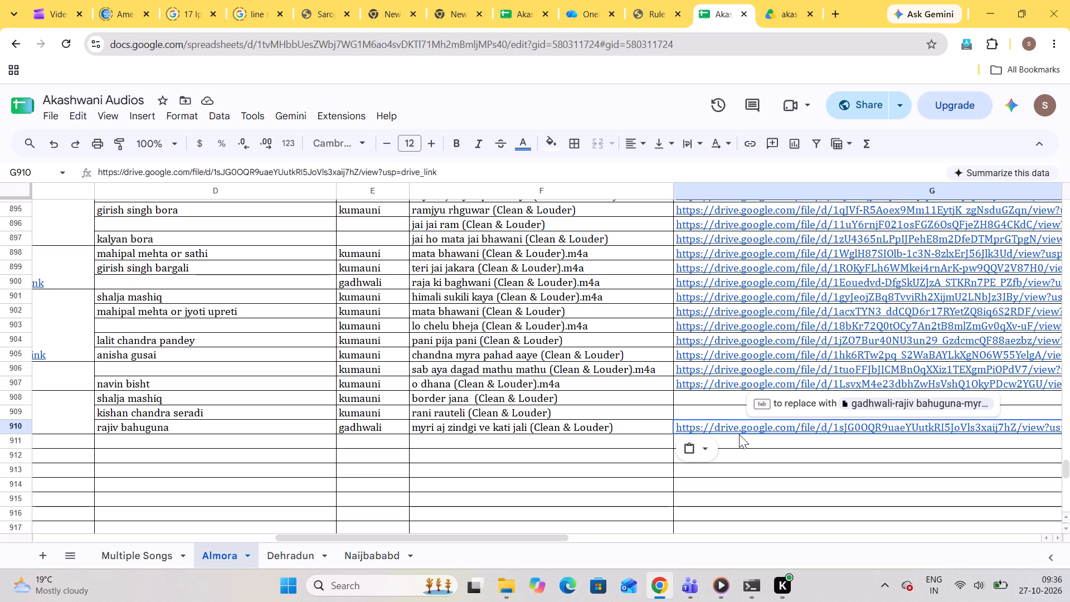
{"action": "left_click", "coordinate": [714, 415]}
{"action": "right_click", "coordinate": [714, 415]}
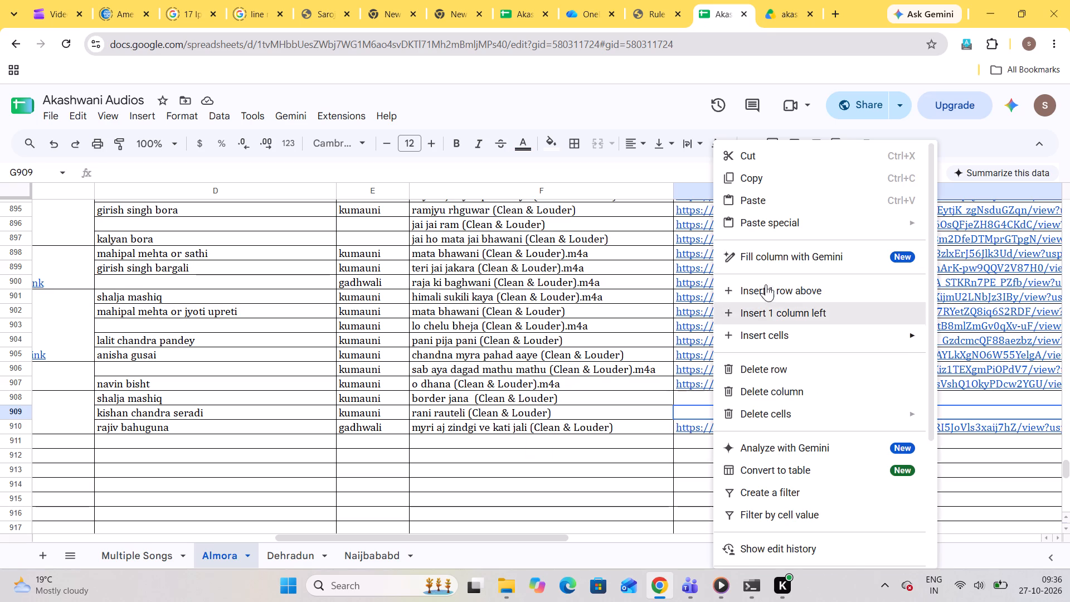
{"action": "left_click", "coordinate": [761, 205]}
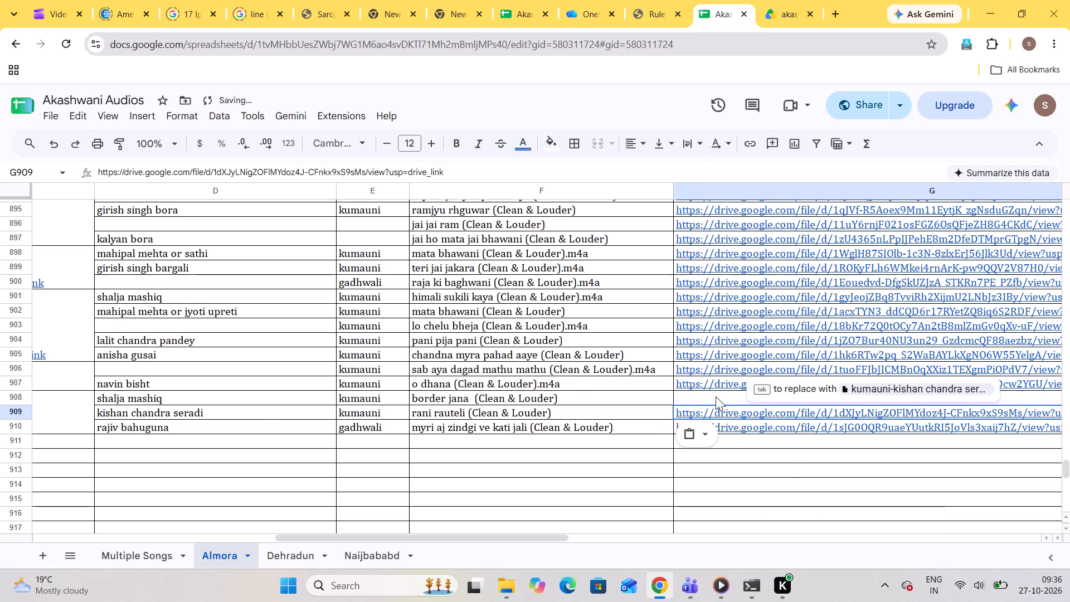
Copy the Drive share link of the gadhwali file "myri aj zindgi ve kati jali" and paste it into cell G908 of the Almora sheet.
{"action": "left_click", "coordinate": [716, 396]}
{"action": "left_click", "coordinate": [787, 3]}
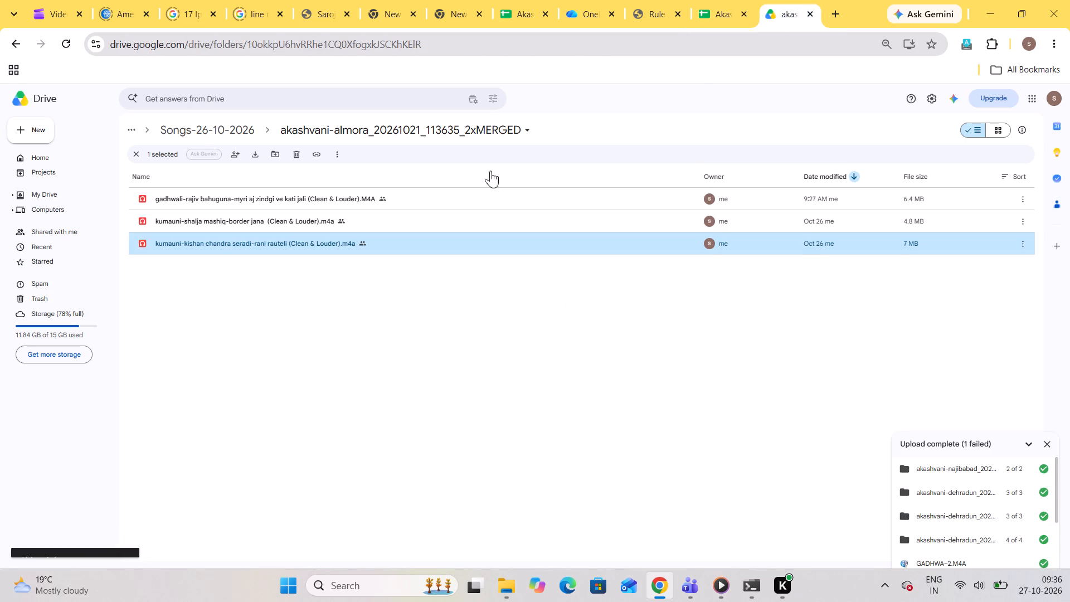
{"action": "left_click", "coordinate": [458, 203]}
{"action": "right_click", "coordinate": [458, 202]}
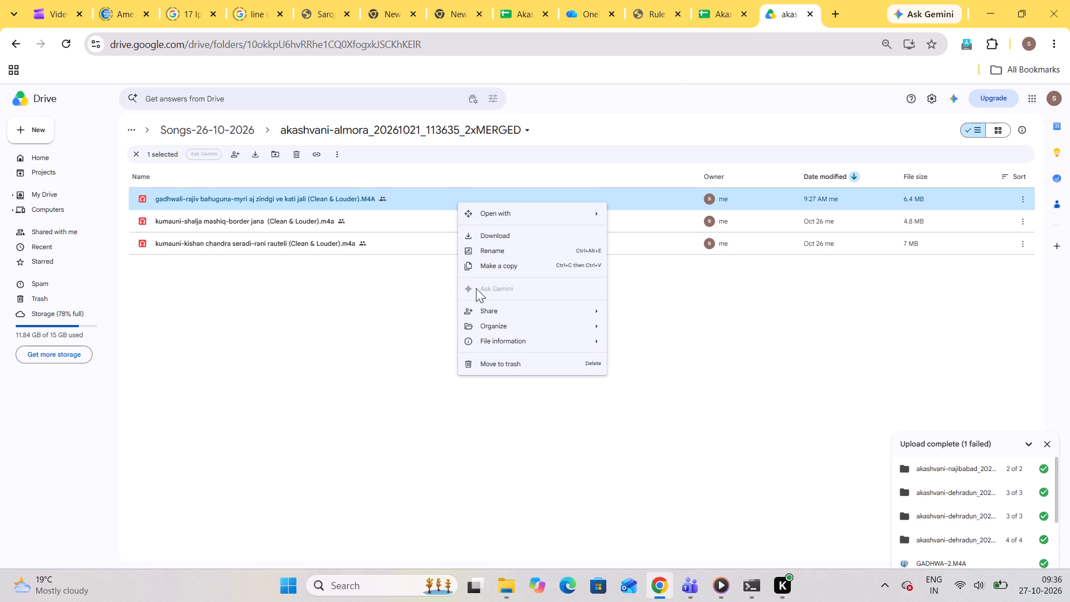
{"action": "left_click", "coordinate": [634, 328]}
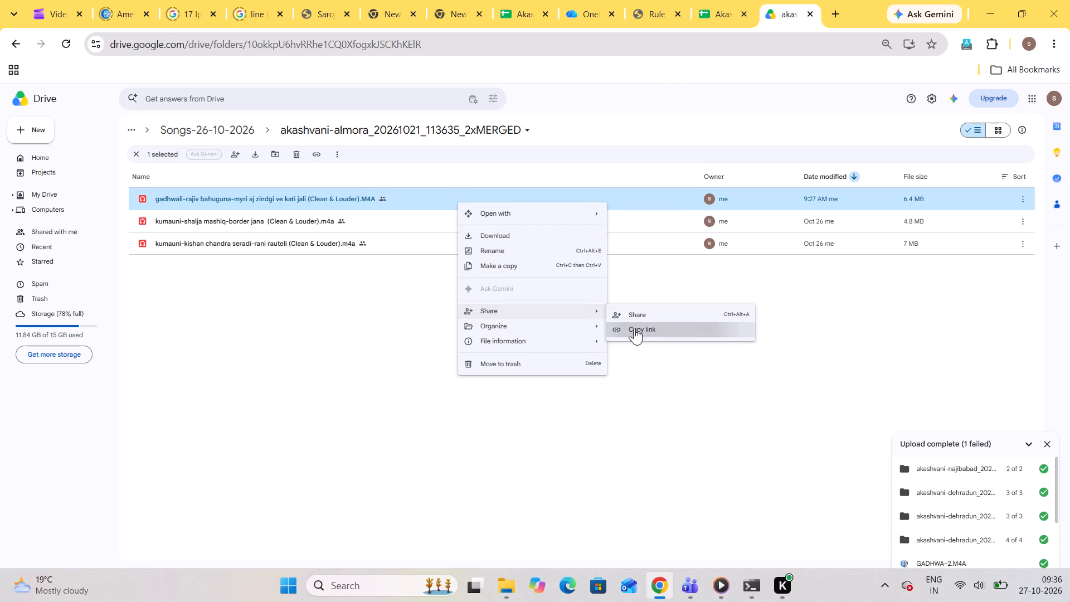
{"action": "left_click", "coordinate": [723, 17]}
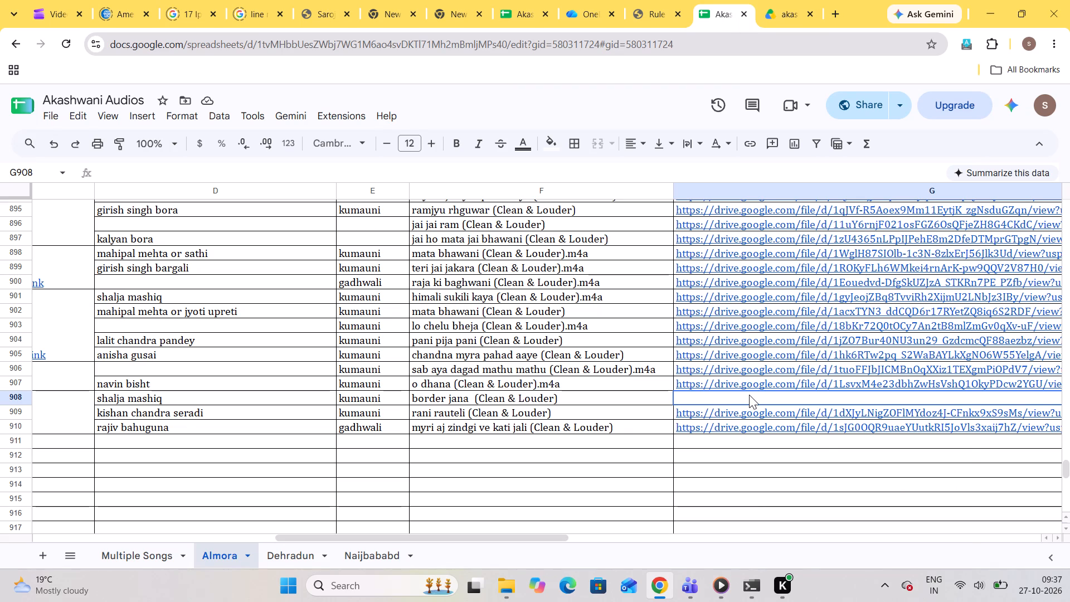
{"action": "right_click", "coordinate": [748, 395]}
{"action": "left_click", "coordinate": [790, 202]}
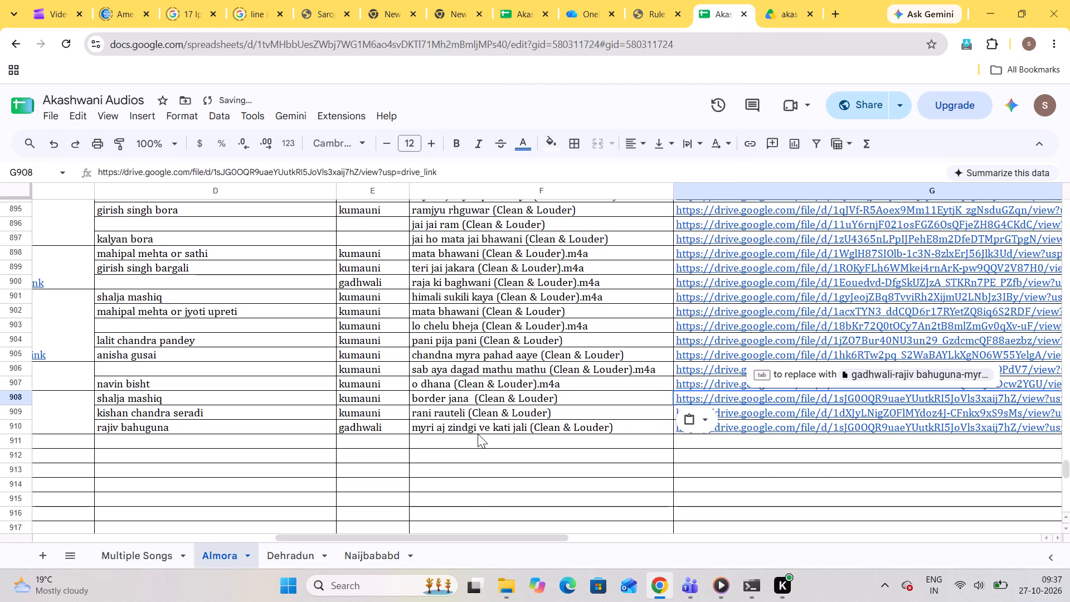
Enter serial number 302 in cell A911 of the Almora sheet.
{"action": "scroll", "coordinate": [478, 434], "scroll_direction": "right", "scroll_amount": 5}
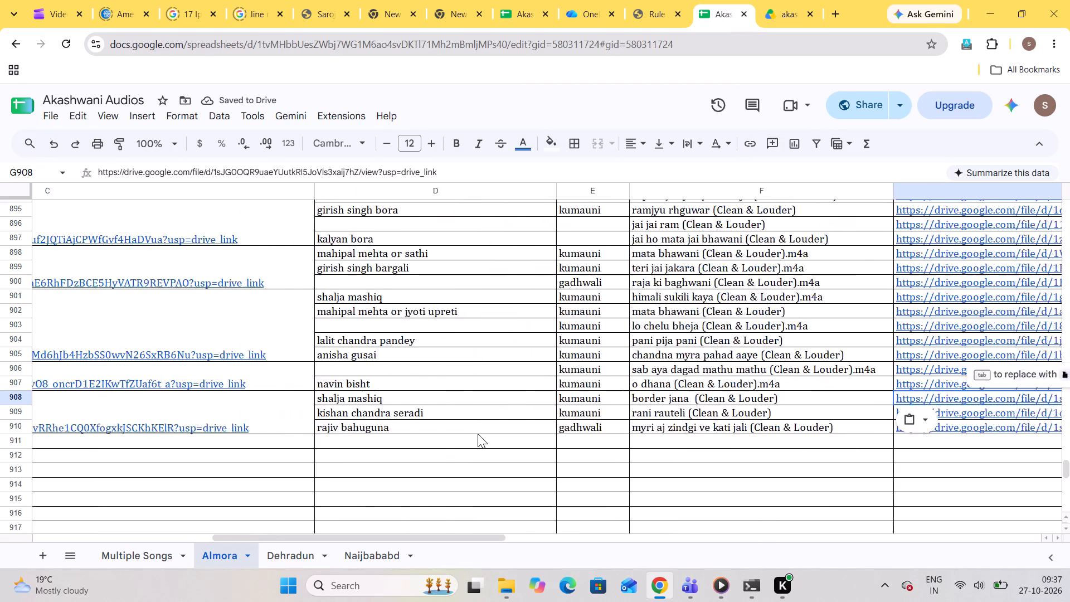
{"action": "scroll", "coordinate": [478, 434], "scroll_direction": "right", "scroll_amount": 2}
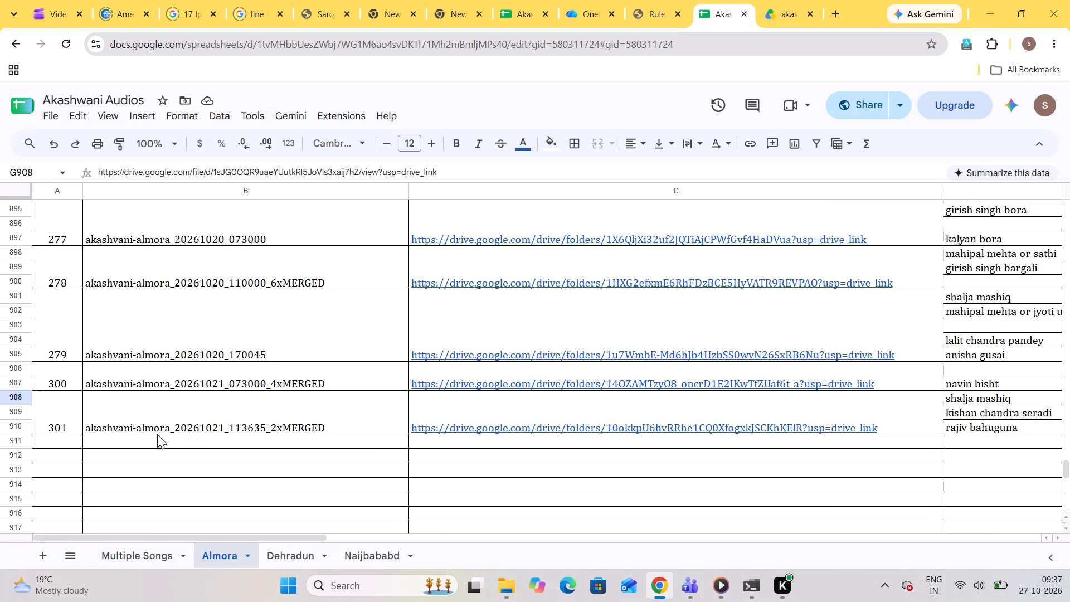
{"action": "left_click", "coordinate": [77, 444]}
{"action": "type", "text": "302"}
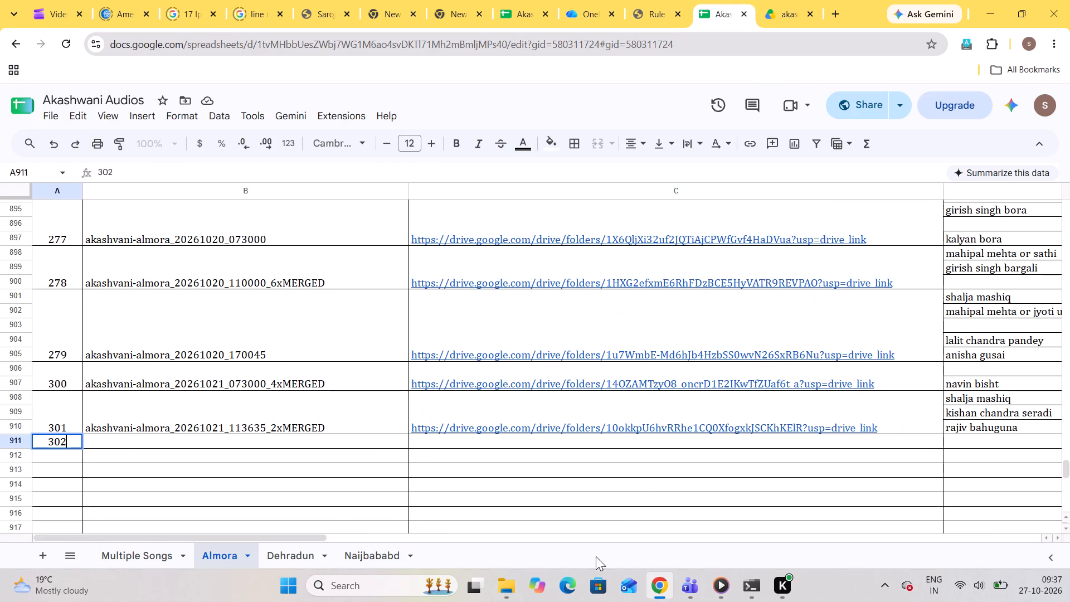
Copy the folder name akashvani-almora_20261021_163000 from the 26-10-2026 folder in File Explorer and paste it into cell B911 of the Almora sheet.
{"action": "left_click", "coordinate": [502, 580]}
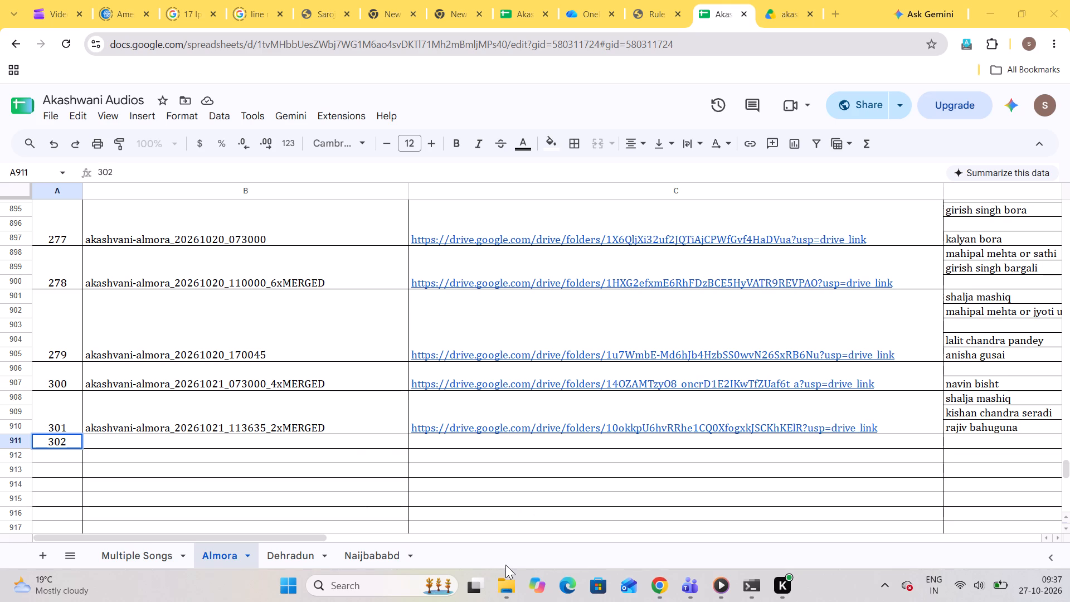
{"action": "left_click", "coordinate": [508, 586]}
{"action": "left_click", "coordinate": [507, 586]}
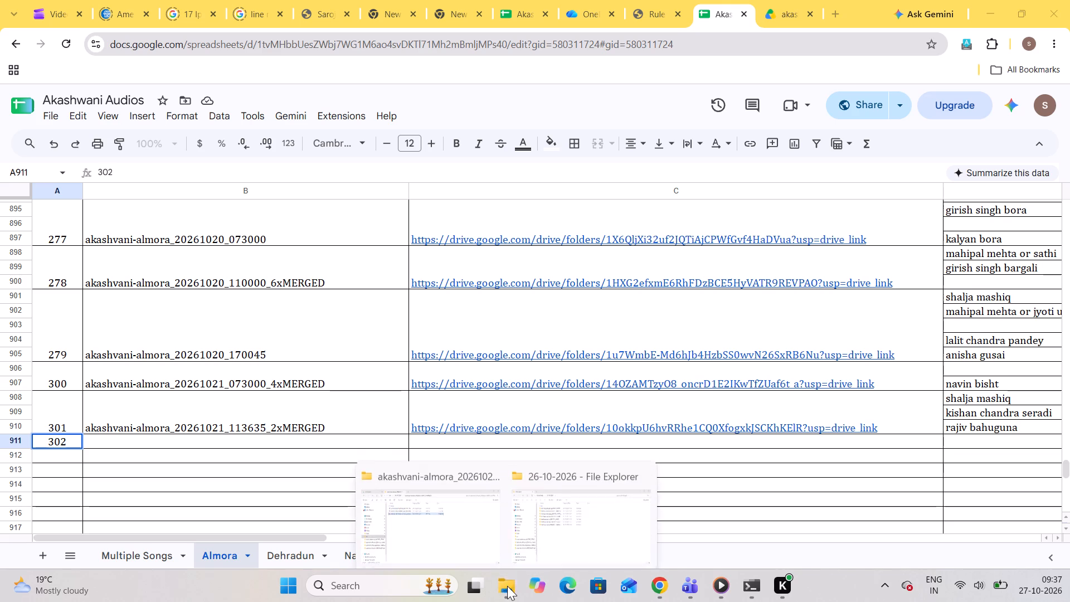
{"action": "left_click", "coordinate": [482, 516]}
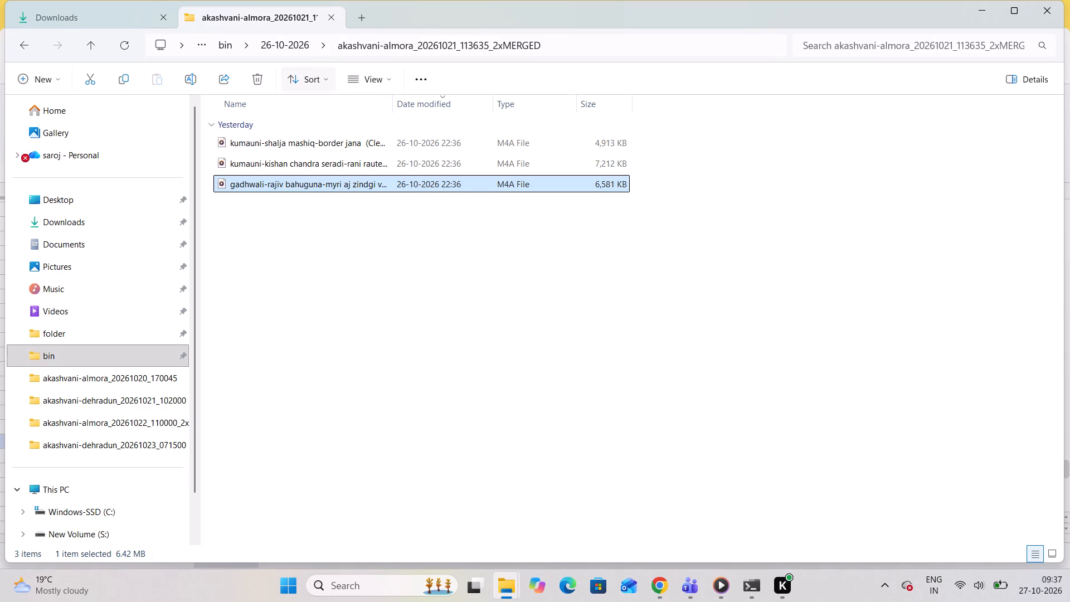
{"action": "left_click", "coordinate": [295, 48]}
{"action": "left_click", "coordinate": [303, 242]}
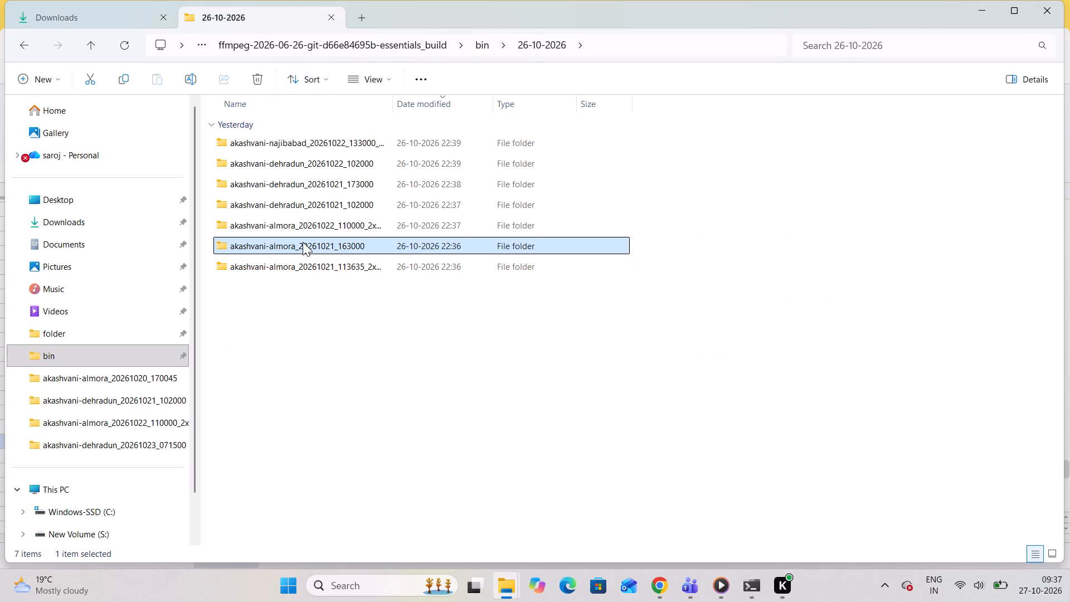
{"action": "left_click", "coordinate": [303, 242]}
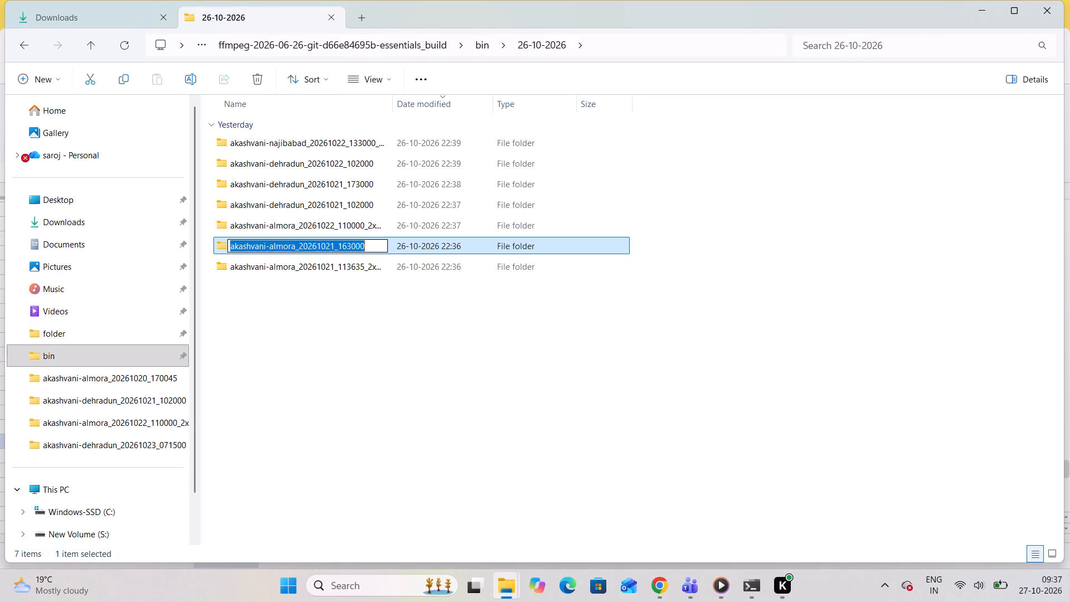
{"action": "right_click", "coordinate": [303, 242]}
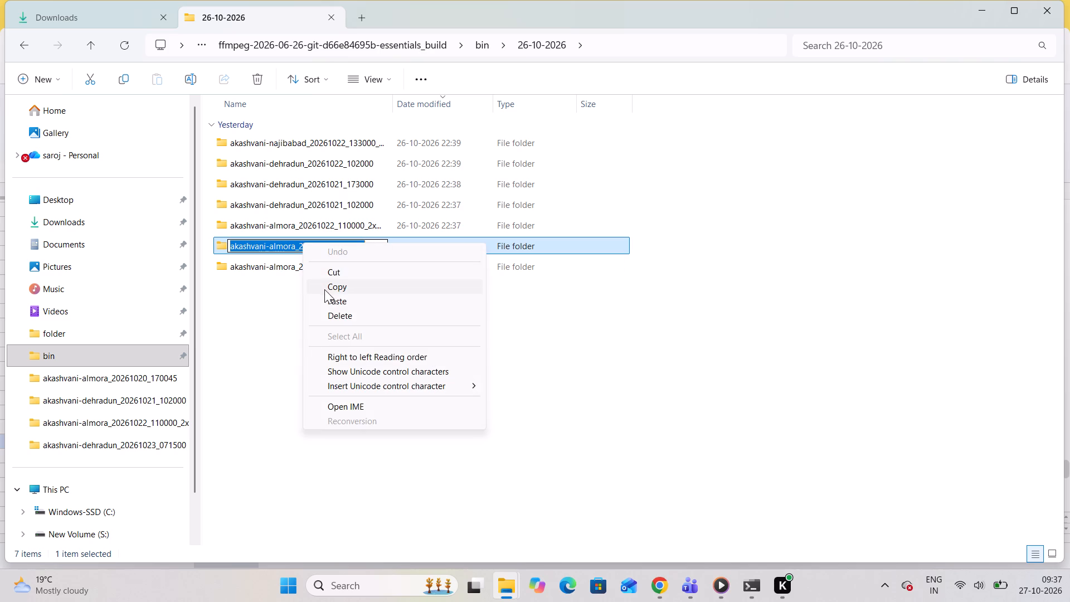
{"action": "left_click", "coordinate": [324, 289]}
{"action": "left_click", "coordinate": [980, 10]}
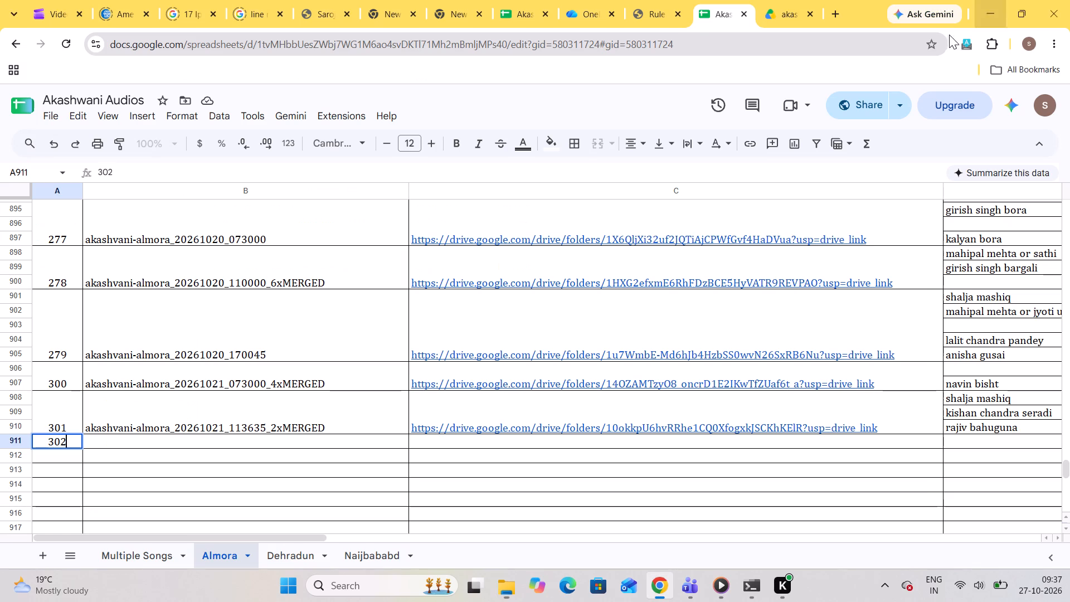
{"action": "left_click", "coordinate": [384, 439]}
{"action": "right_click", "coordinate": [384, 439]}
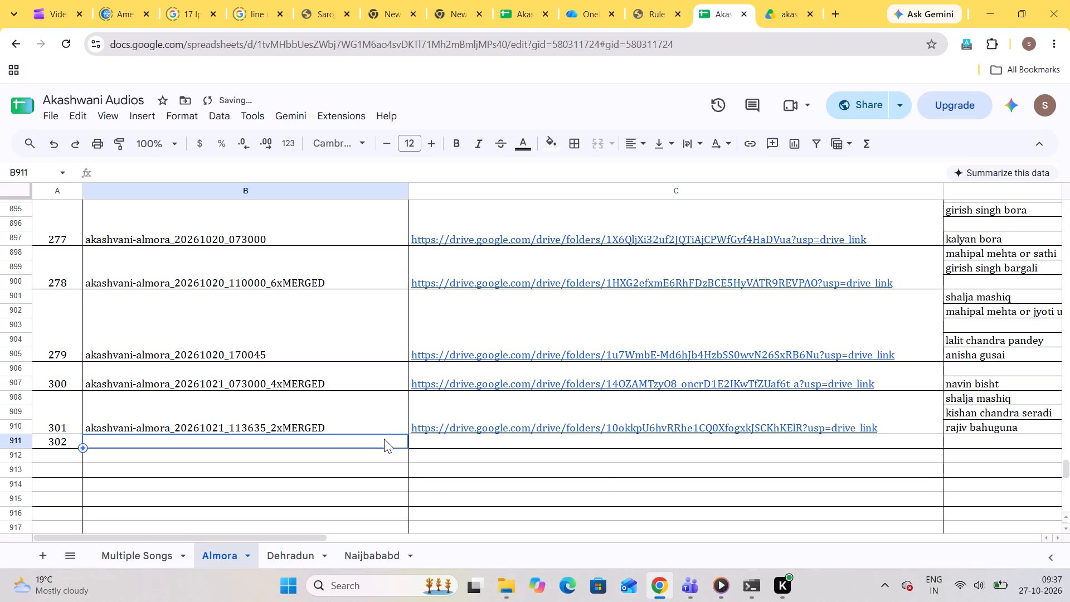
{"action": "left_click", "coordinate": [449, 208]}
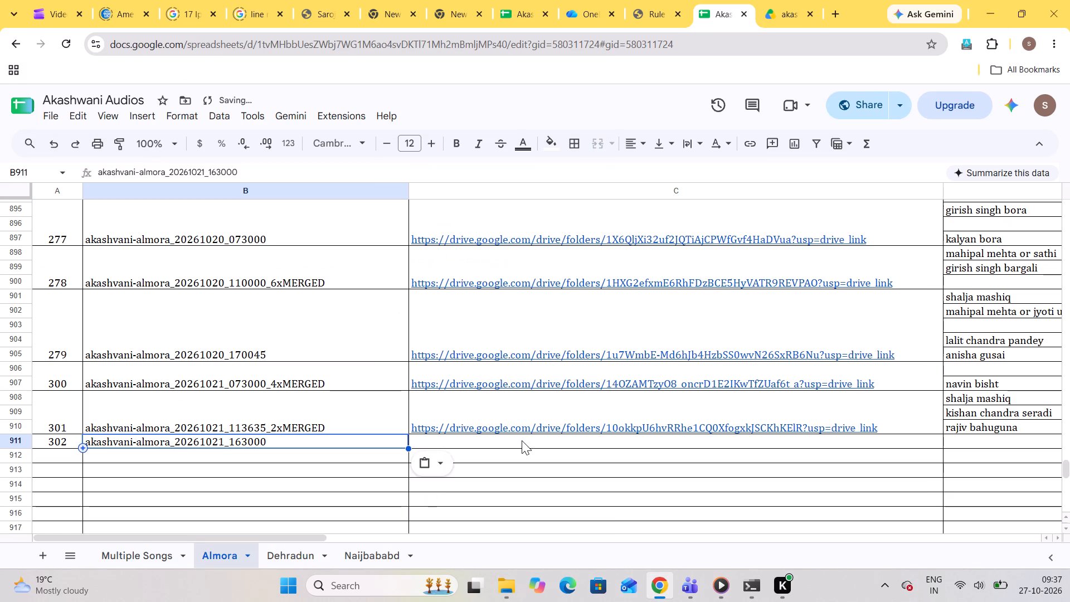
Copy the Drive share link of the folder akashvani-almora_20261021_163000 in Songs-26-10-2026 and paste it into cell C911 of the Almora sheet.
{"action": "left_click", "coordinate": [523, 443]}
{"action": "left_click", "coordinate": [789, 17]}
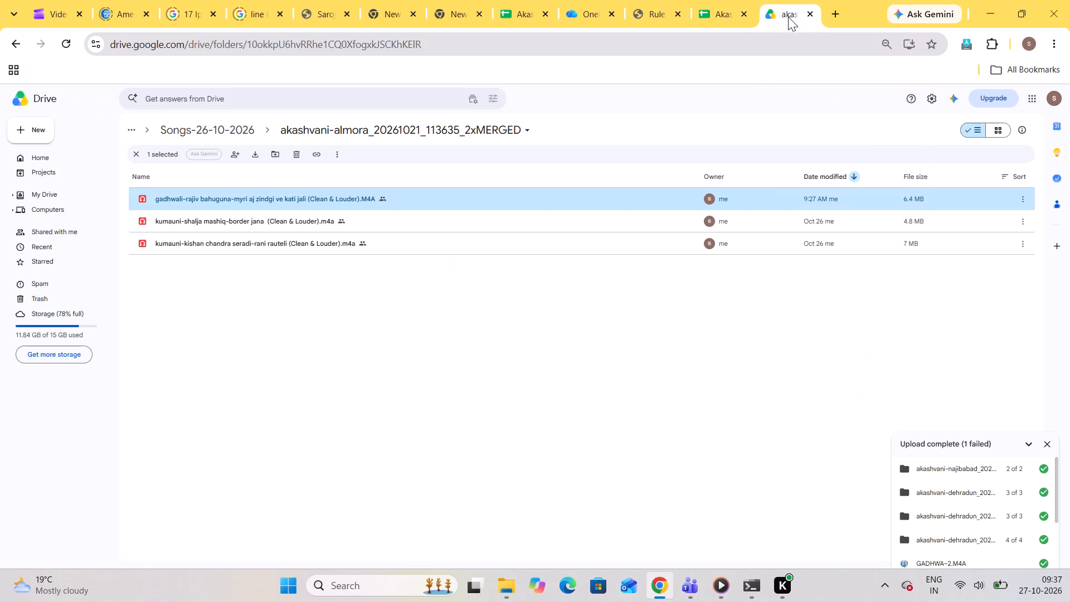
{"action": "left_click", "coordinate": [242, 127]}
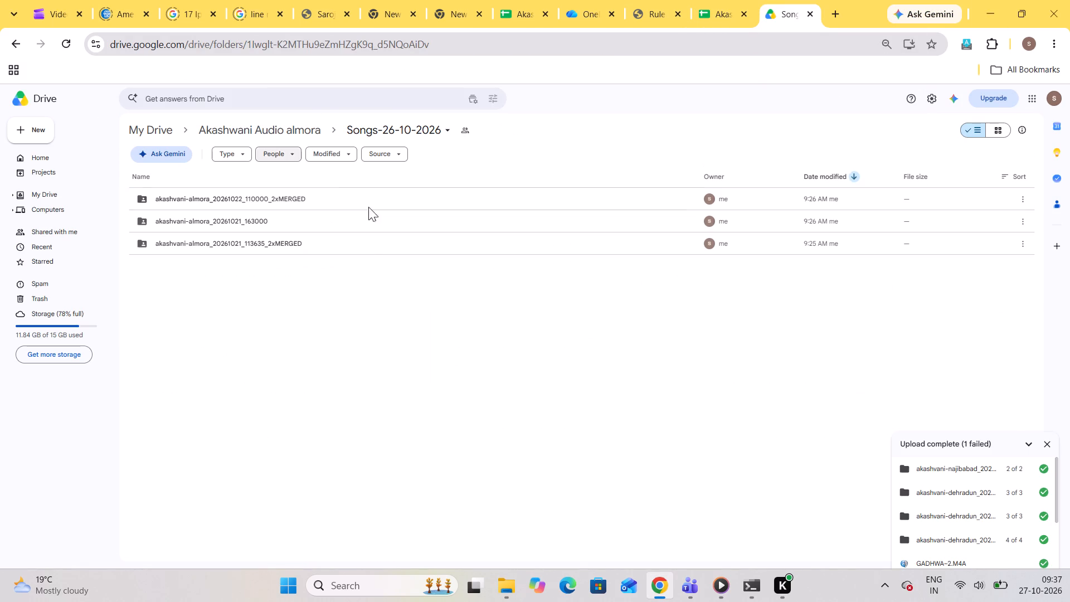
{"action": "left_click", "coordinate": [260, 229]}
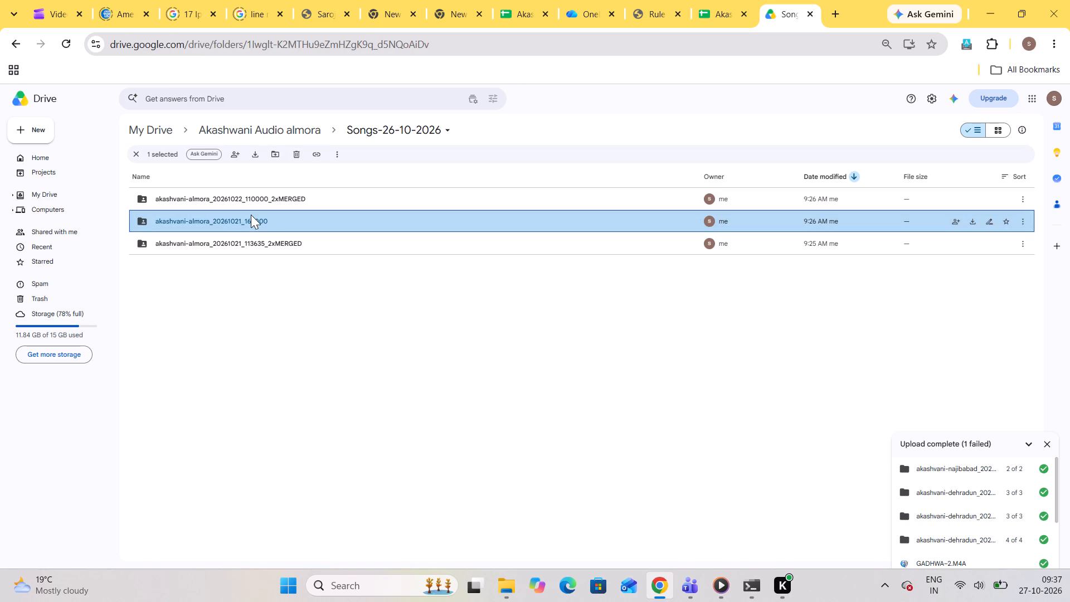
{"action": "double_click", "coordinate": [279, 213]}
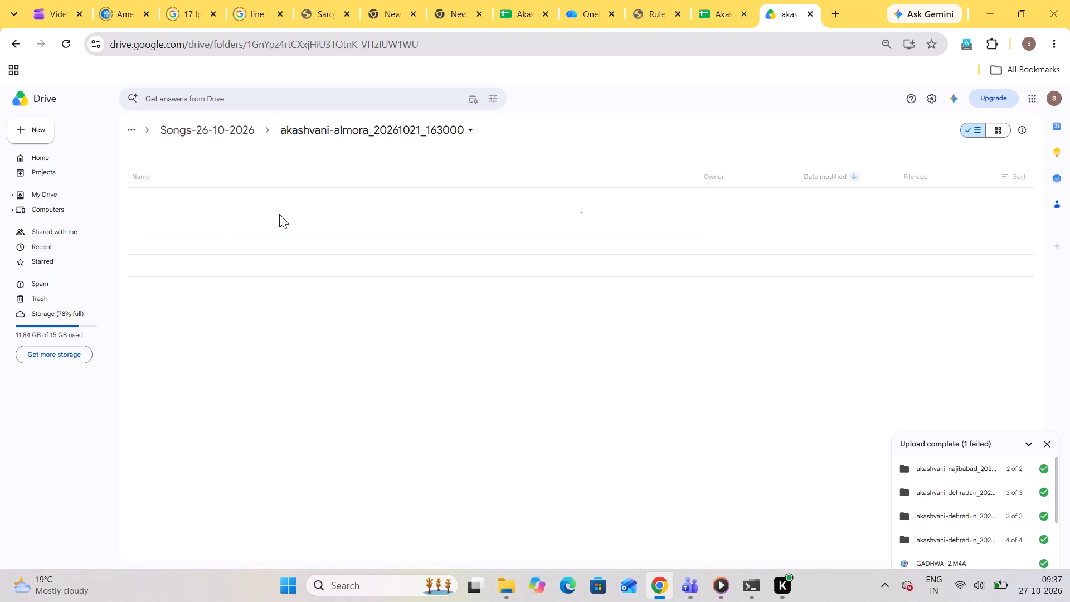
{"action": "left_click", "coordinate": [348, 134]}
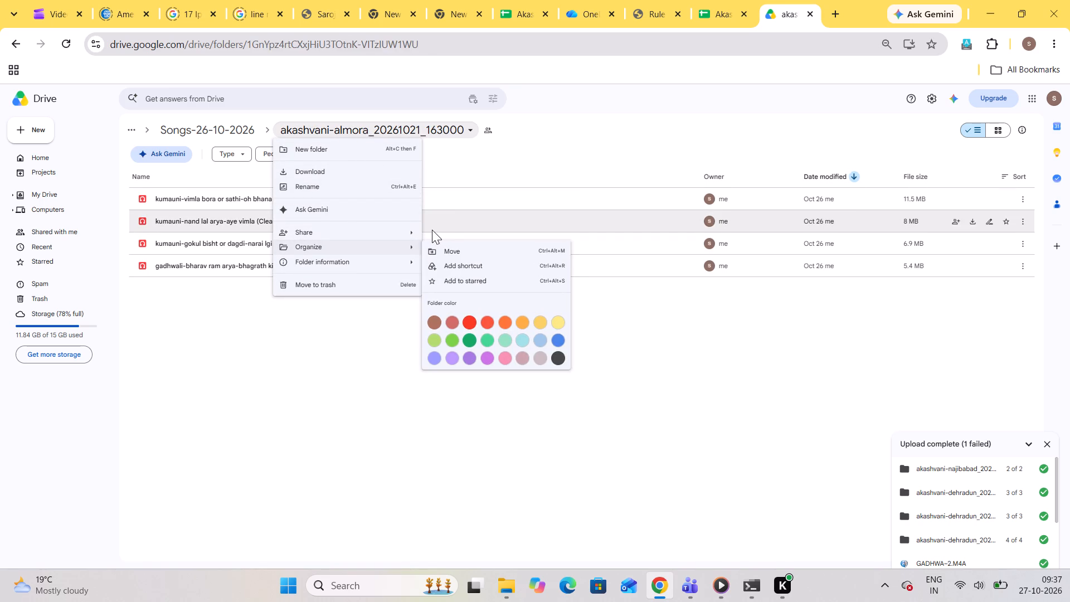
{"action": "left_click", "coordinate": [436, 254]}
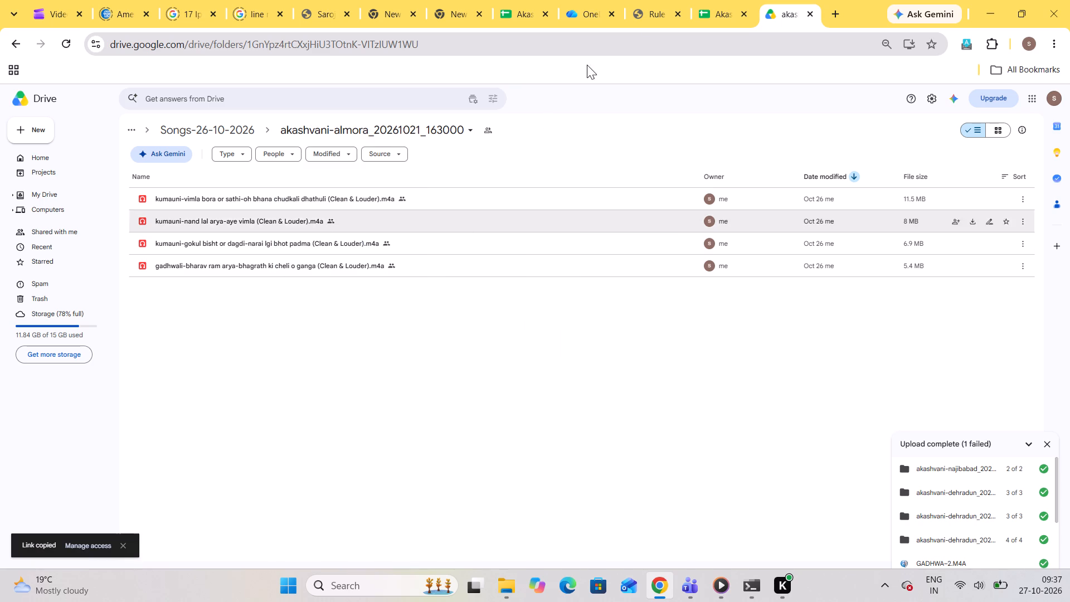
{"action": "left_click", "coordinate": [726, 9]}
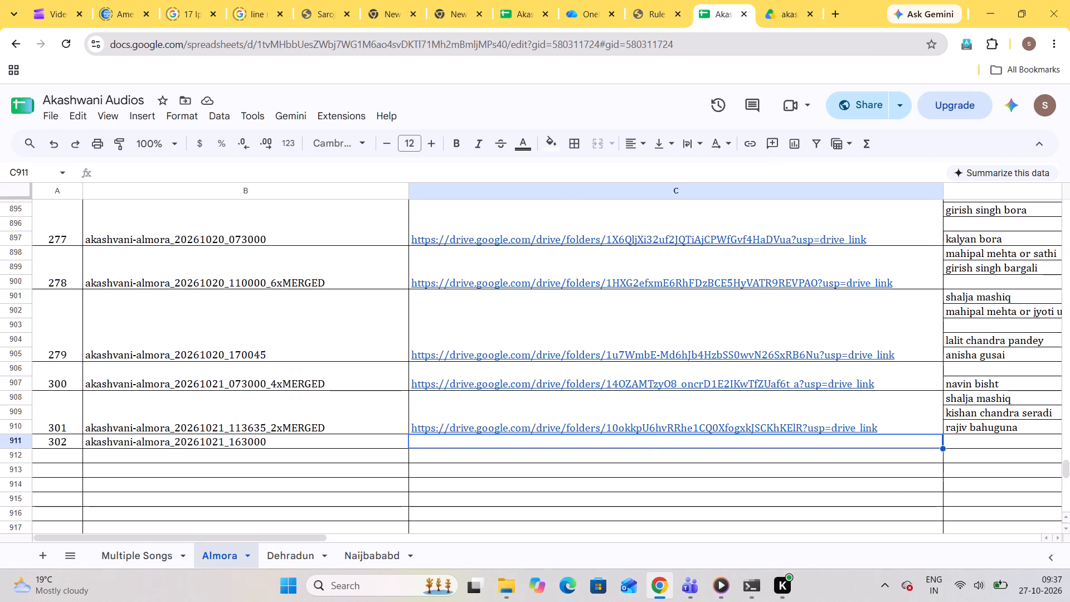
{"action": "right_click", "coordinate": [537, 436]}
{"action": "left_click", "coordinate": [834, 443]}
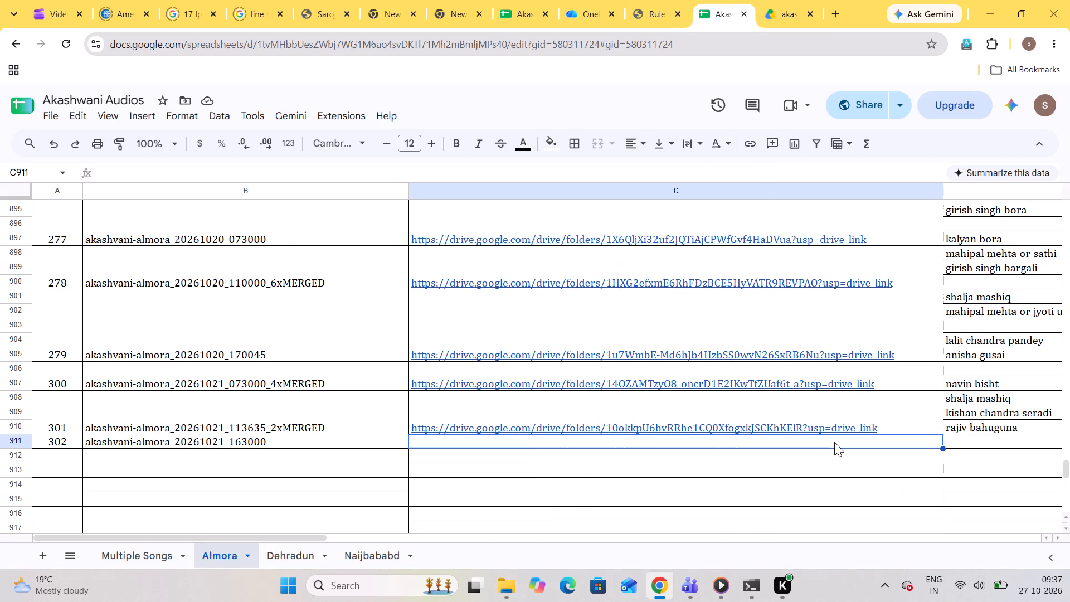
{"action": "key", "text": "ctrl+v"}
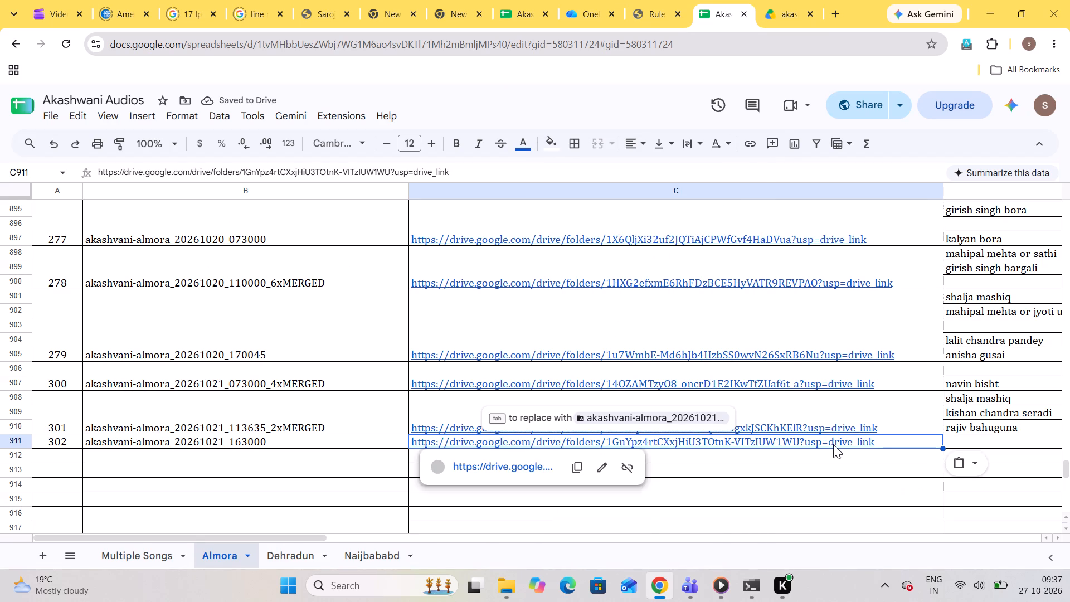
Copy the full Drive file name of the kumauni song "oh bhana chudkali dhathuli" and paste it into cell F911 of the Almora sheet.
{"action": "scroll", "coordinate": [820, 448], "scroll_direction": "left", "scroll_amount": 1}
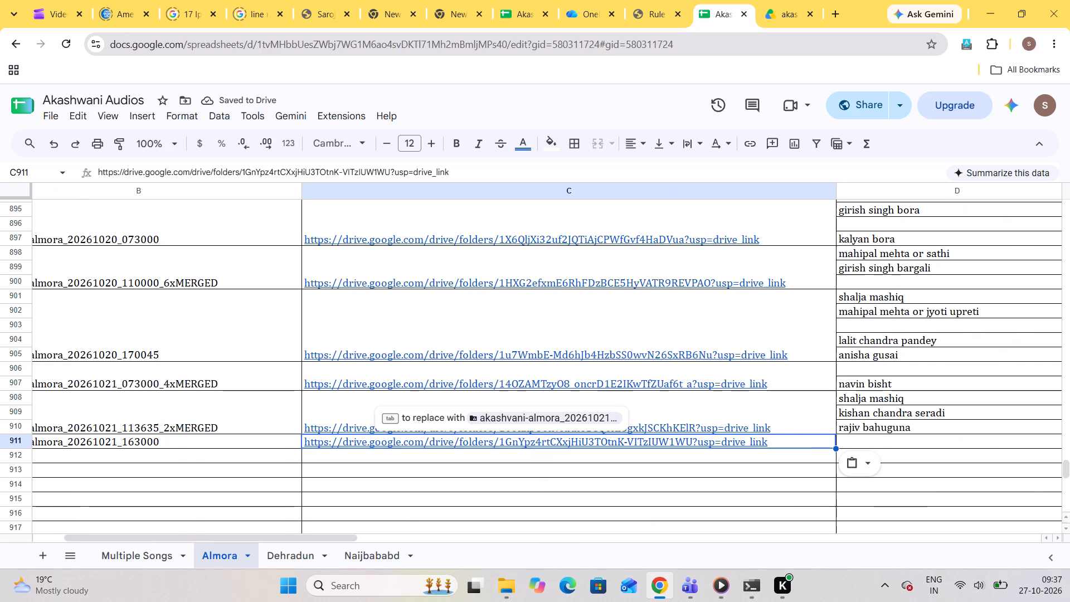
{"action": "scroll", "coordinate": [819, 449], "scroll_direction": "left", "scroll_amount": 1}
{"action": "left_click", "coordinate": [816, 438]}
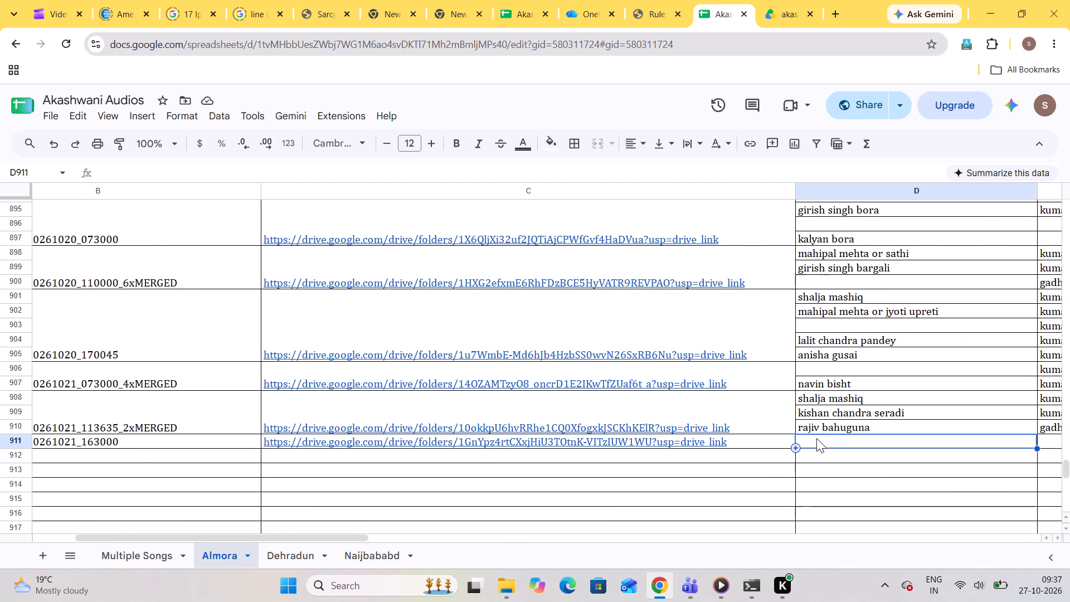
{"action": "left_click", "coordinate": [768, 12]}
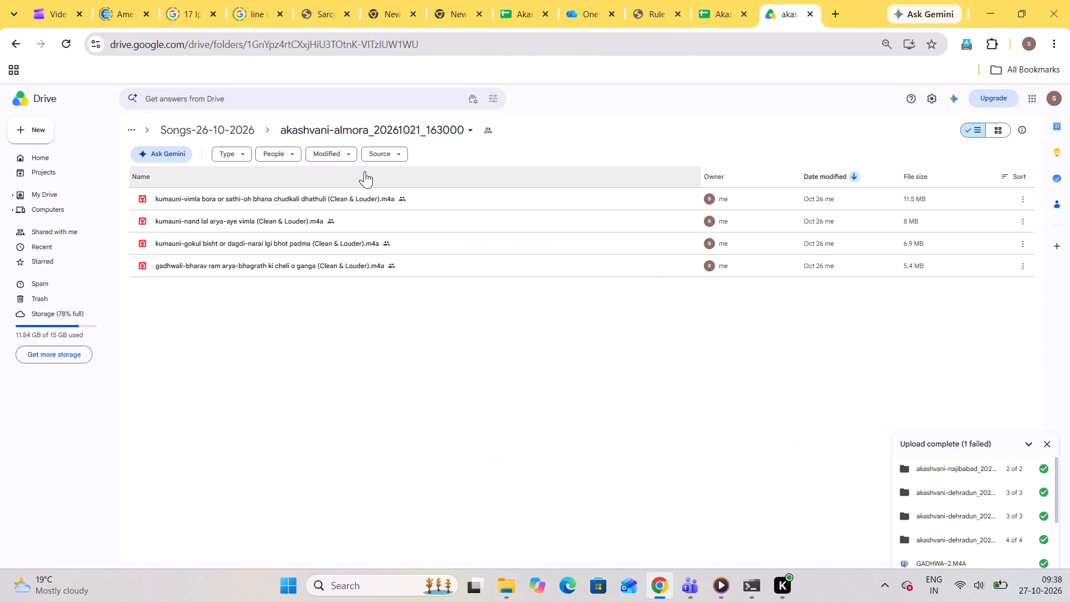
{"action": "right_click", "coordinate": [333, 197]}
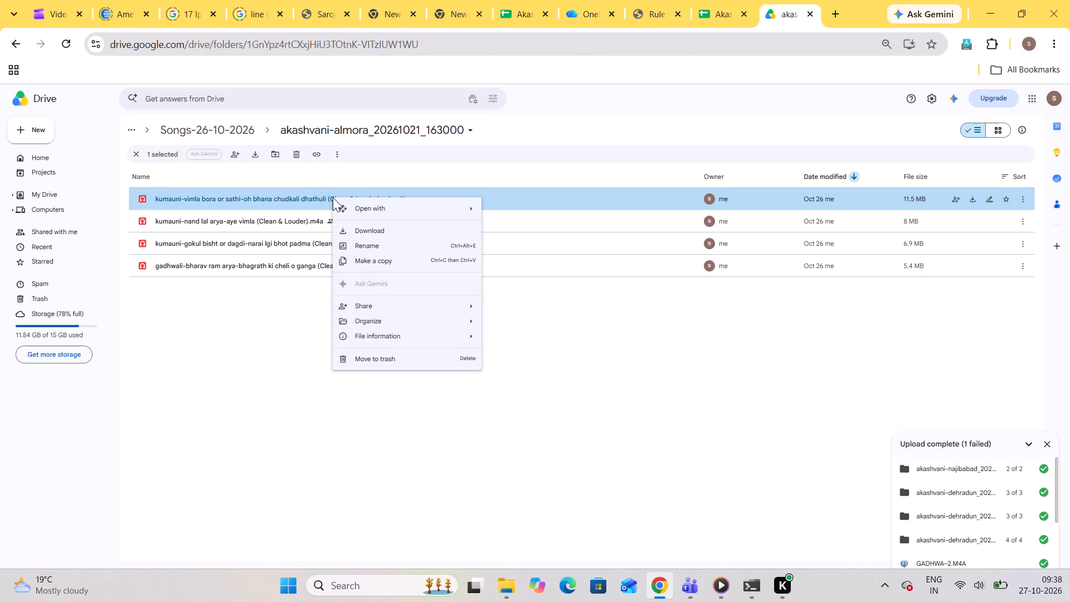
{"action": "left_click", "coordinate": [345, 246]}
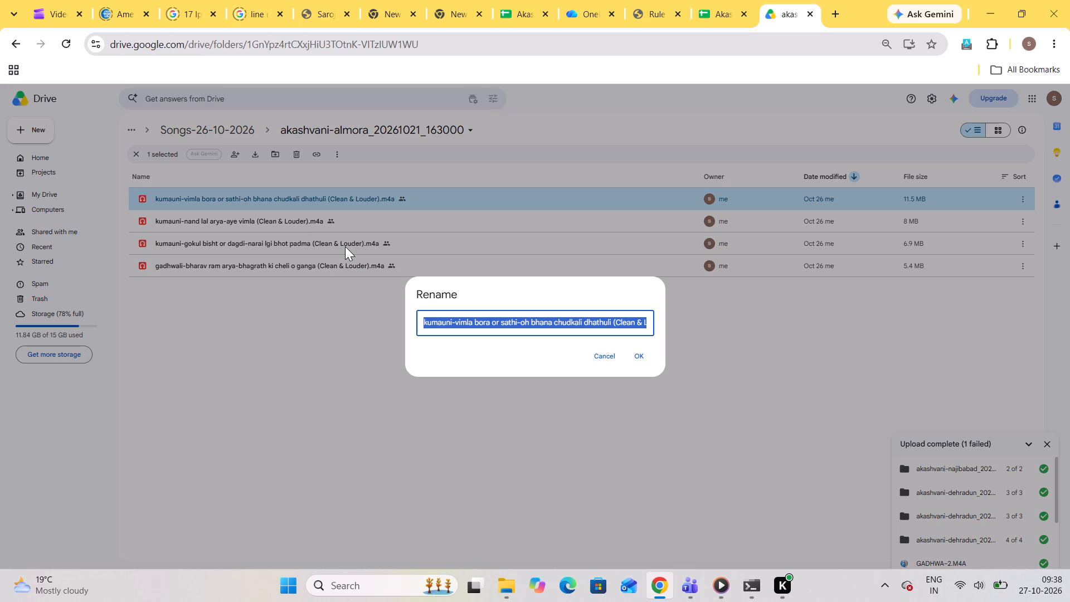
{"action": "key", "text": "ctrl+c"}
{"action": "left_click", "coordinate": [725, 13]}
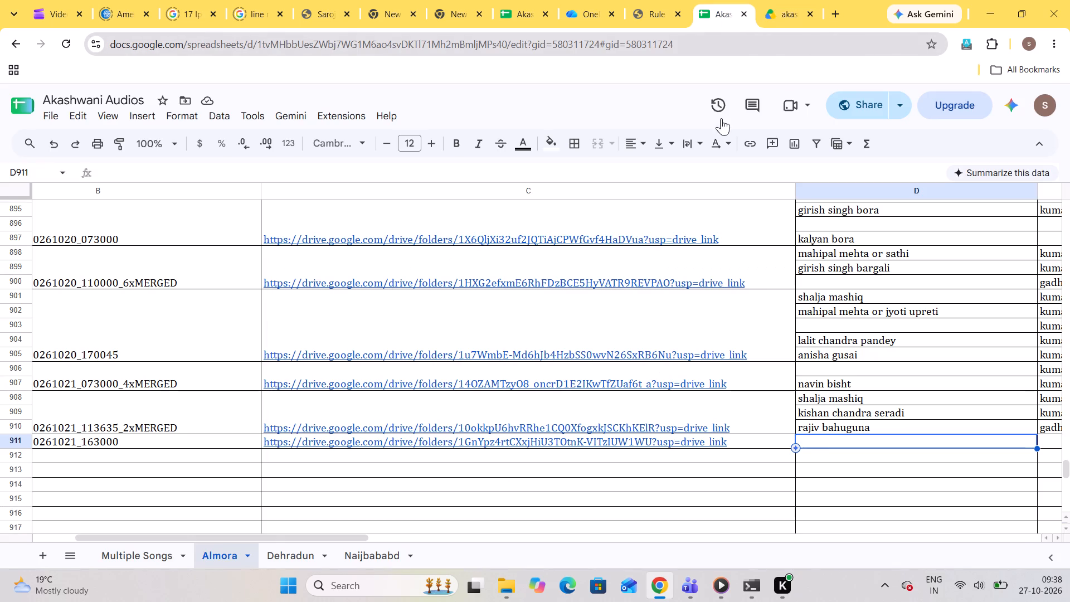
{"action": "scroll", "coordinate": [984, 445], "scroll_direction": "left", "scroll_amount": 6}
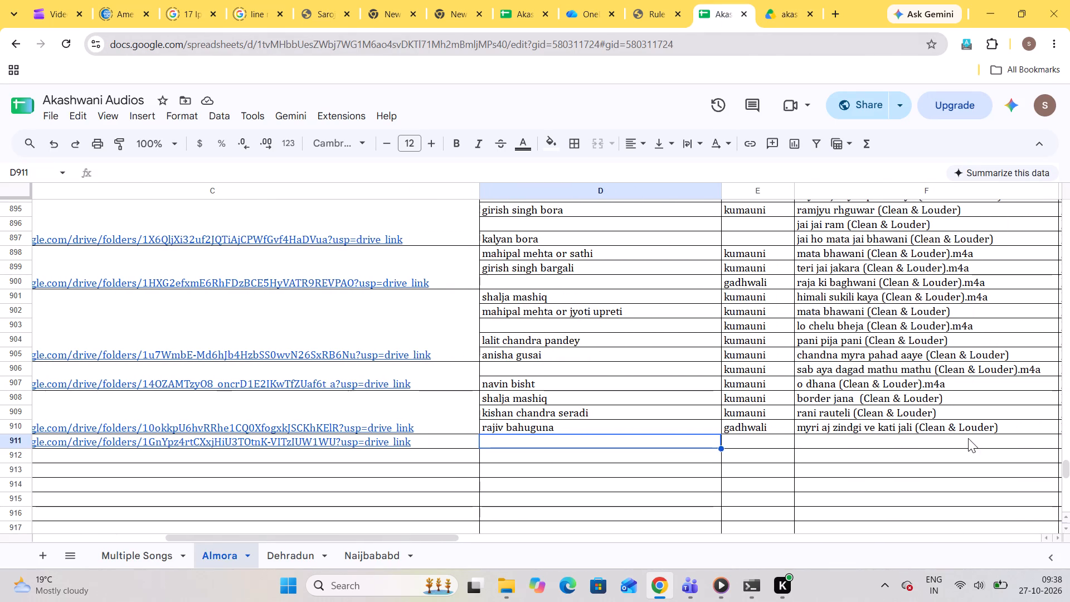
{"action": "left_click", "coordinate": [955, 440]}
{"action": "key", "text": "ctrl+space"}
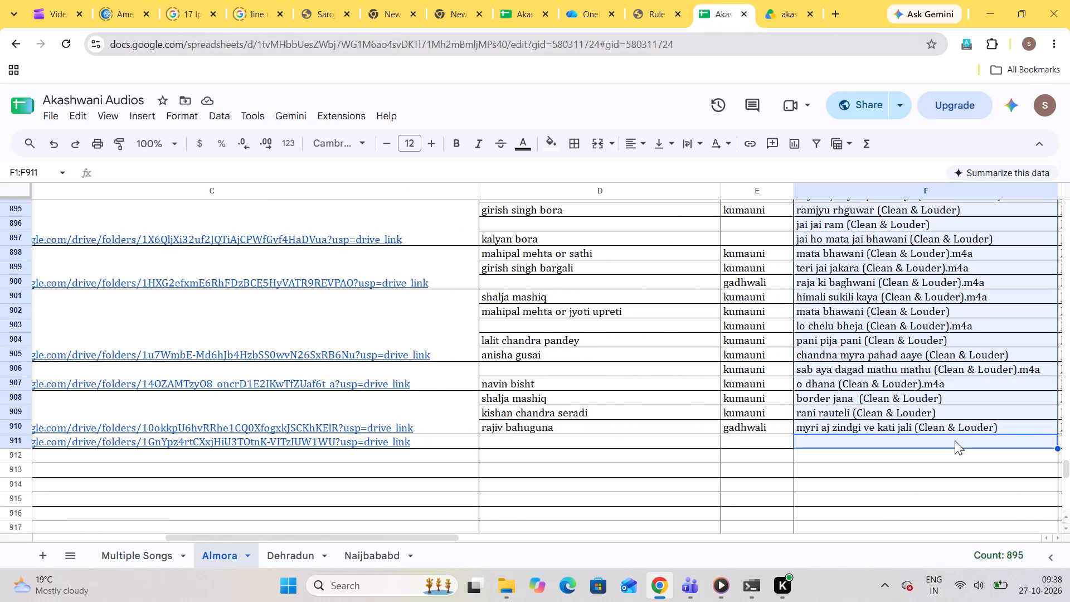
{"action": "left_click", "coordinate": [955, 440]}
{"action": "key", "text": "ctrl+v"}
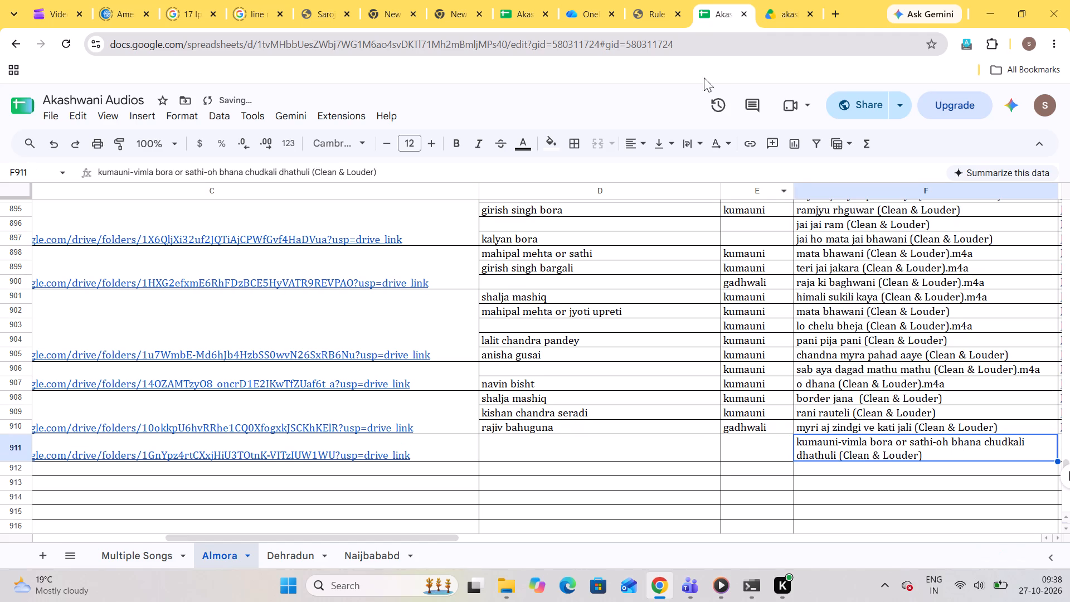
Copy the full Drive file name of the kumauni song "aye vimla" and paste it into cell F912 of the Almora sheet.
{"action": "left_click", "coordinate": [764, 3]}
{"action": "left_click", "coordinate": [385, 211]}
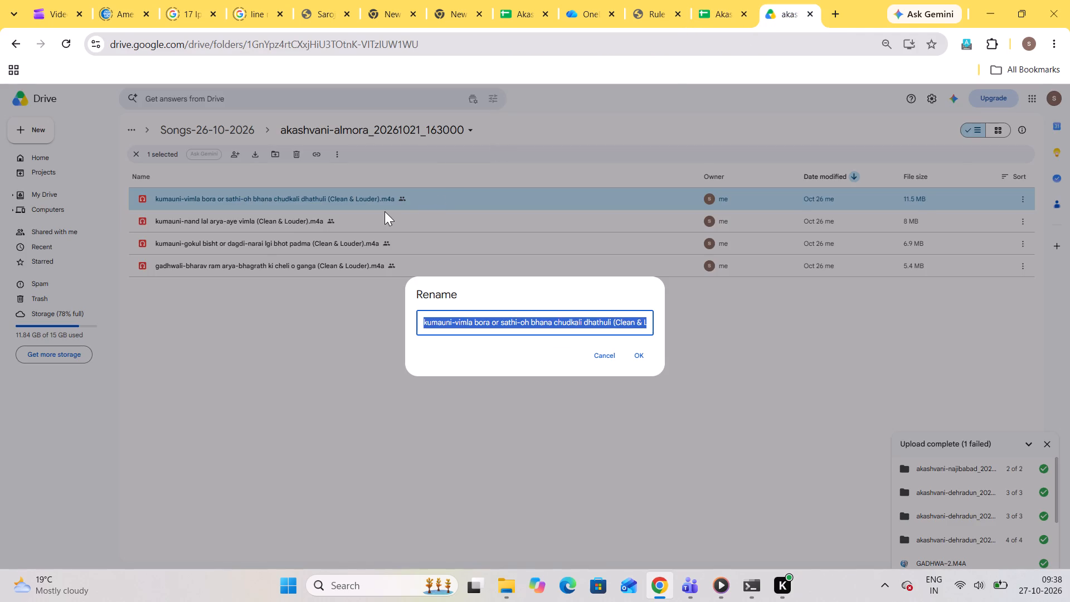
{"action": "left_click", "coordinate": [291, 216]}
{"action": "right_click", "coordinate": [291, 216]}
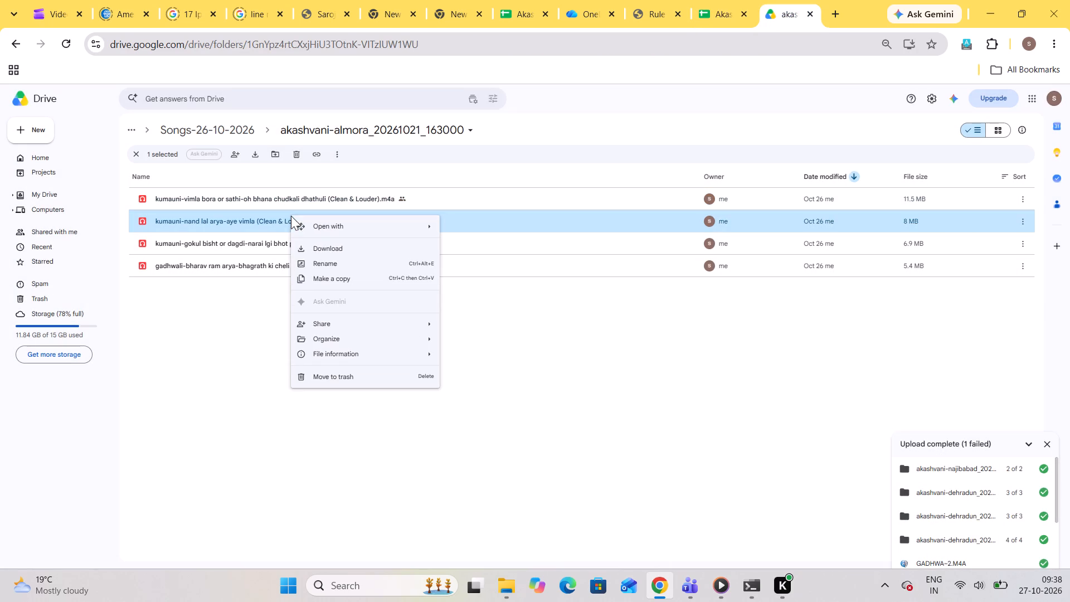
{"action": "left_click", "coordinate": [312, 269]}
{"action": "triple_click", "coordinate": [466, 317]}
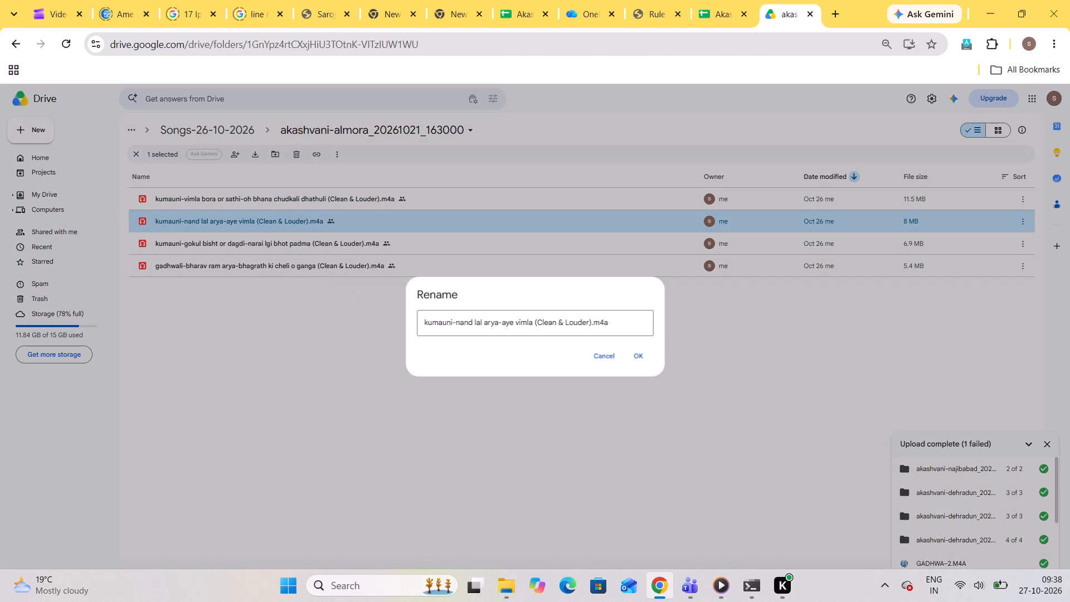
{"action": "key", "text": "ctrl+c"}
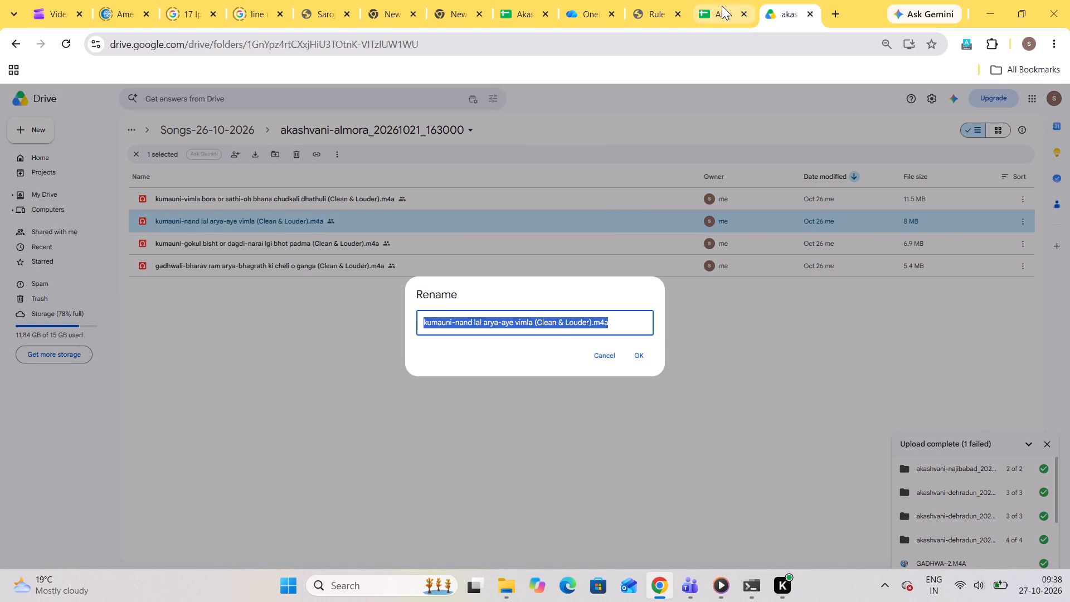
{"action": "left_click", "coordinate": [719, 7]}
{"action": "left_click", "coordinate": [826, 468]}
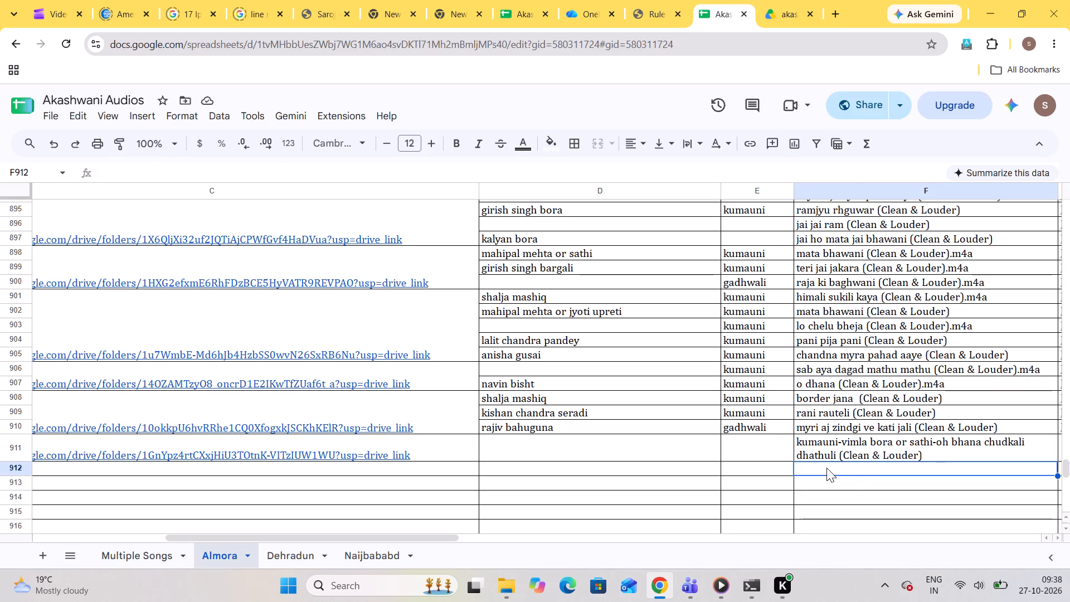
{"action": "key", "text": "ctrl+v"}
Copy the full Drive file name of the kumauni song "narai lgi bhot padma" and paste it into cell F913 of the Almora sheet.
{"action": "left_click", "coordinate": [780, 18]}
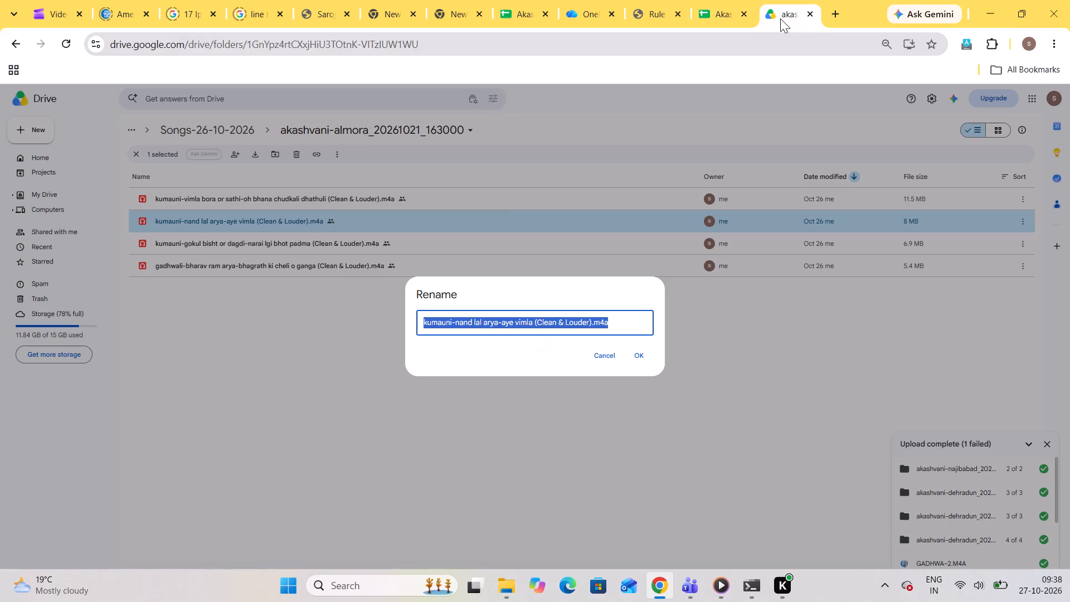
{"action": "left_click", "coordinate": [327, 243]}
{"action": "left_click", "coordinate": [327, 243]}
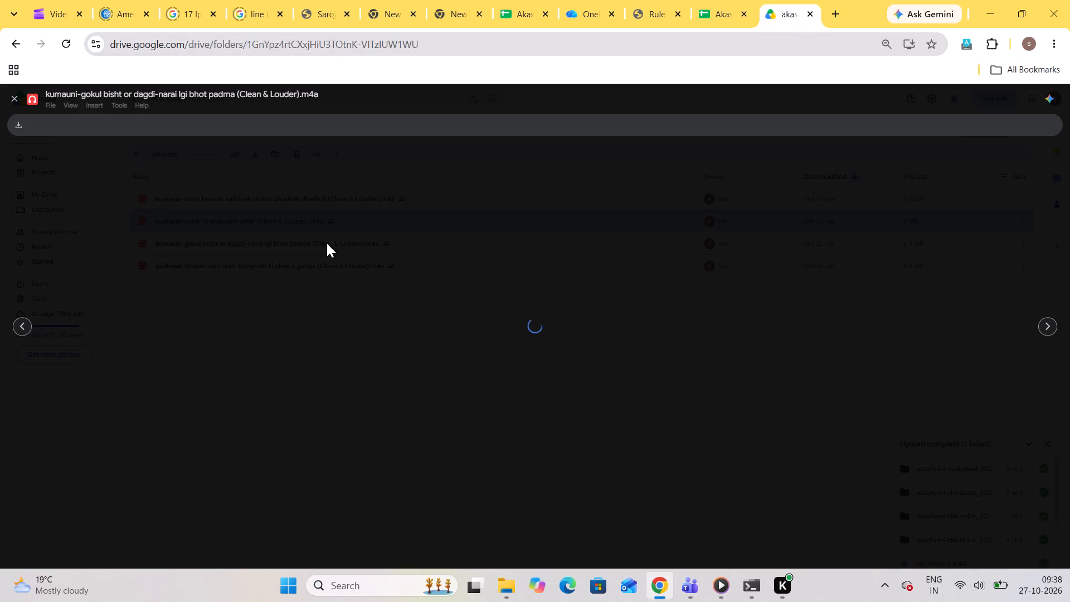
{"action": "left_click", "coordinate": [11, 98]}
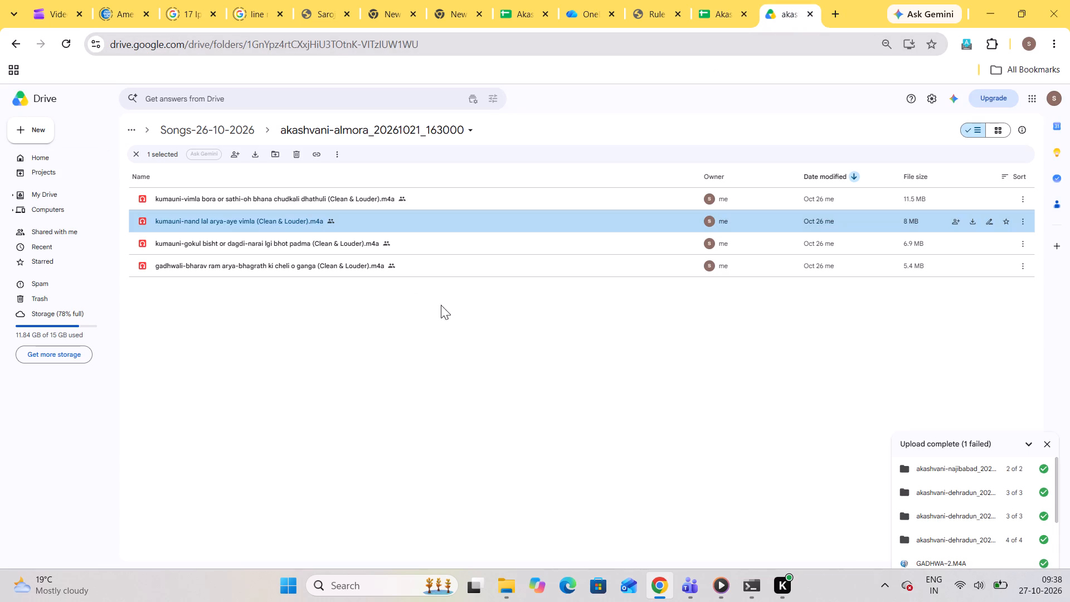
{"action": "left_click", "coordinate": [323, 242]}
{"action": "right_click", "coordinate": [323, 242]}
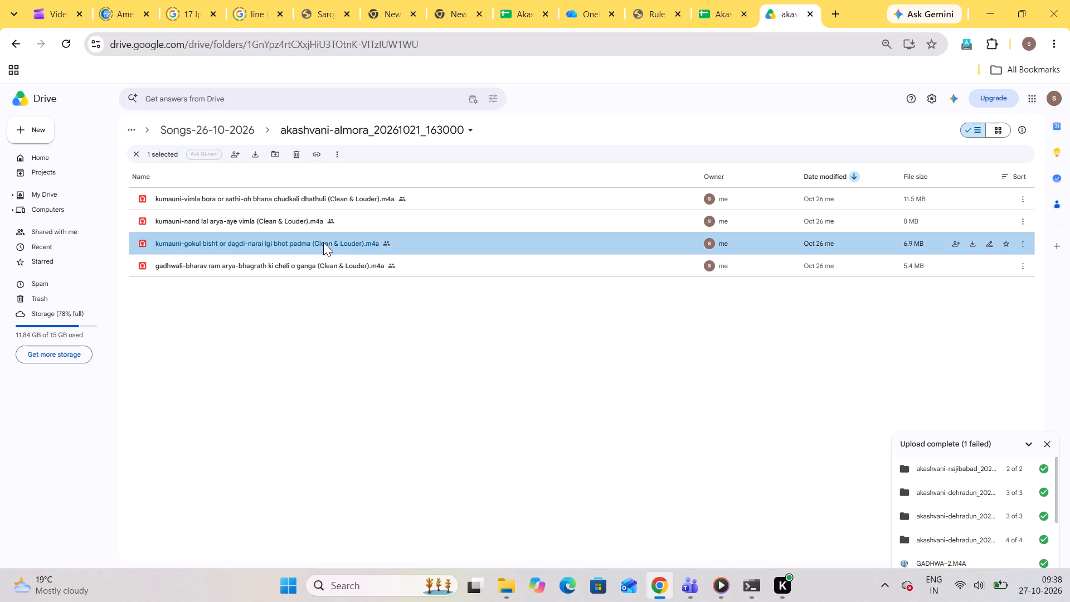
{"action": "left_click", "coordinate": [348, 294]}
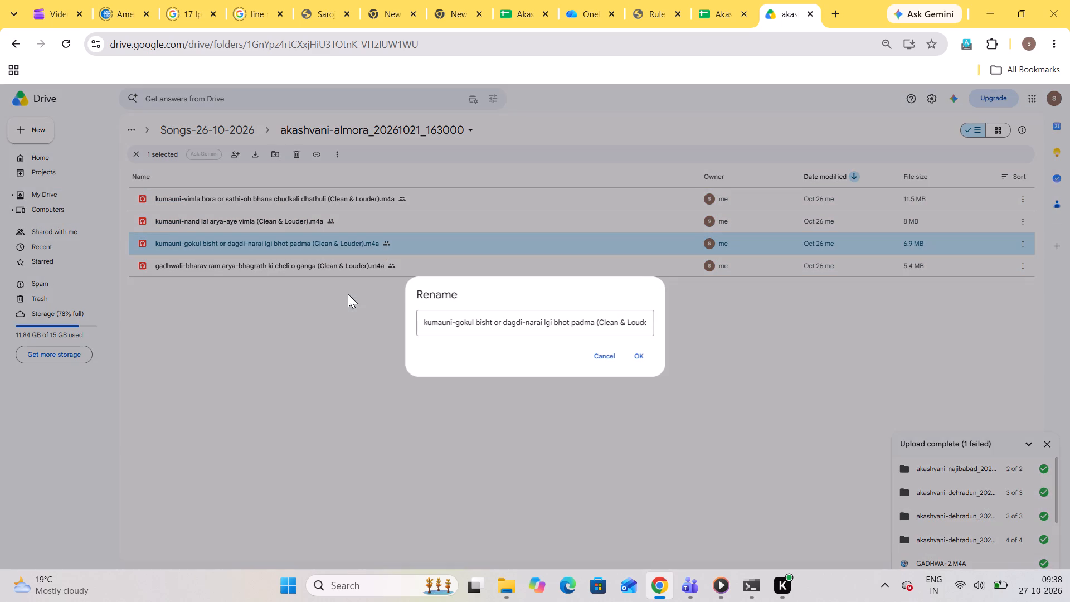
{"action": "triple_click", "coordinate": [556, 327]}
{"action": "key", "text": "ctrl+c"}
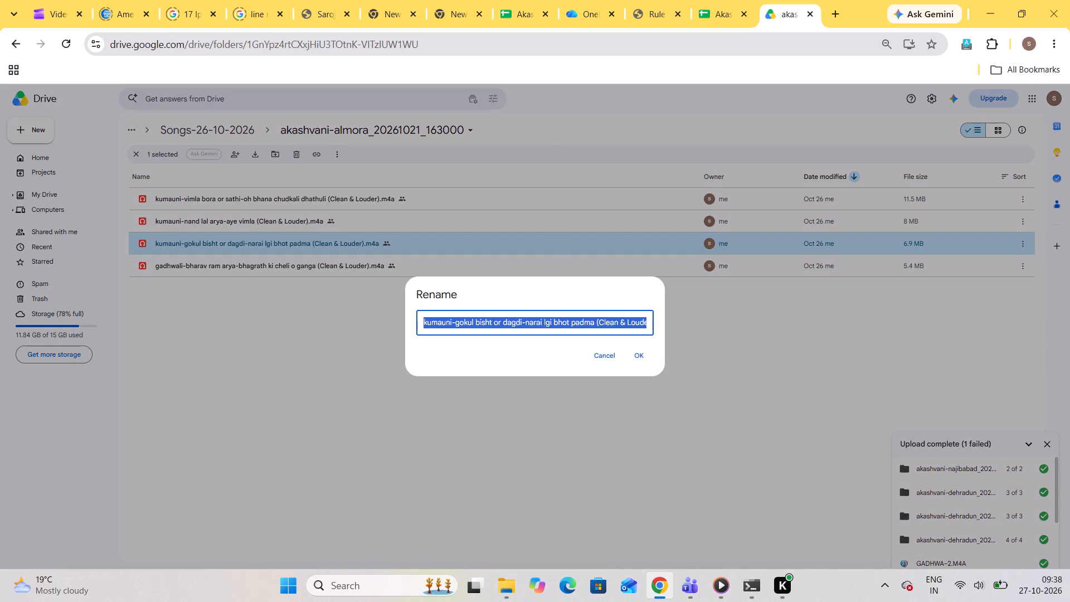
{"action": "left_click", "coordinate": [718, 11]}
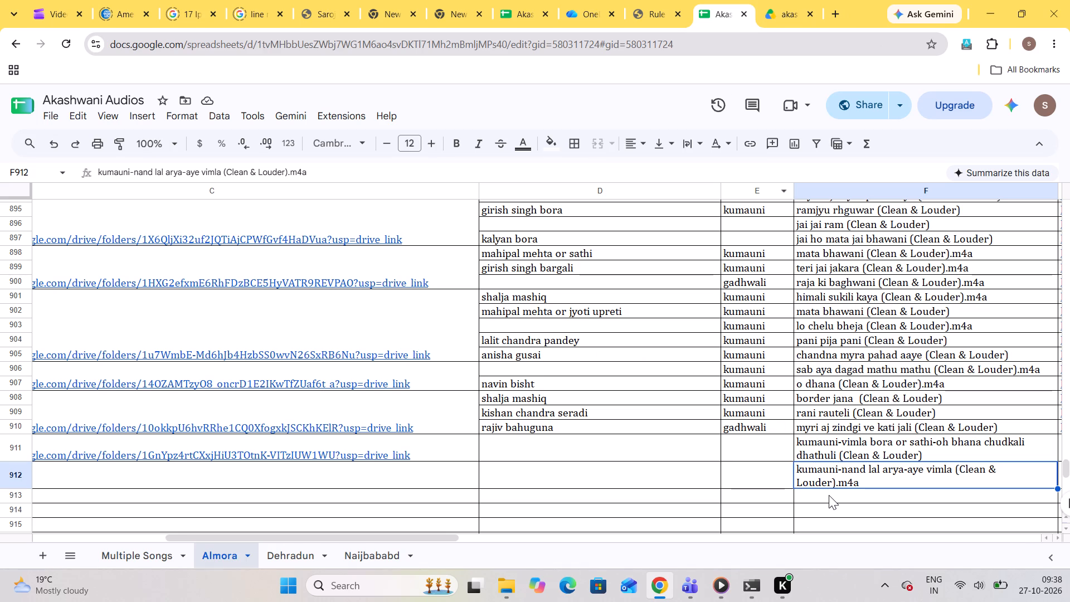
{"action": "left_click", "coordinate": [829, 494]}
{"action": "key", "text": "ctrl+v"}
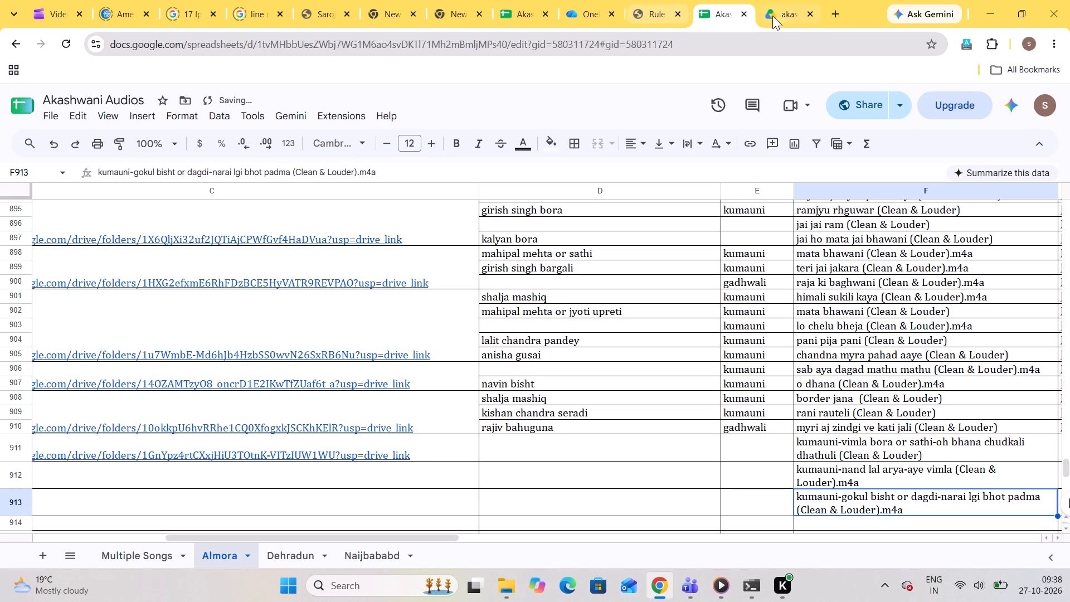
Copy the full Drive file name of the gadhwali song "bhagrath ki cheli o ganga" and paste it into cell F914 of the Almora sheet.
{"action": "left_click", "coordinate": [776, 13]}
{"action": "left_click", "coordinate": [206, 249]}
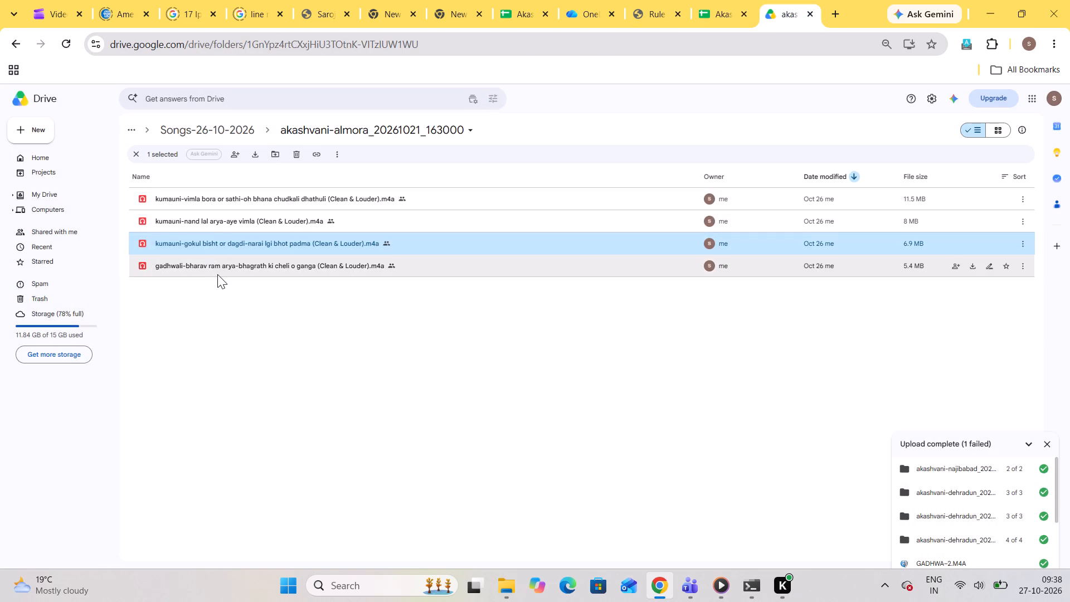
{"action": "left_click", "coordinate": [217, 274]}
{"action": "right_click", "coordinate": [218, 265]}
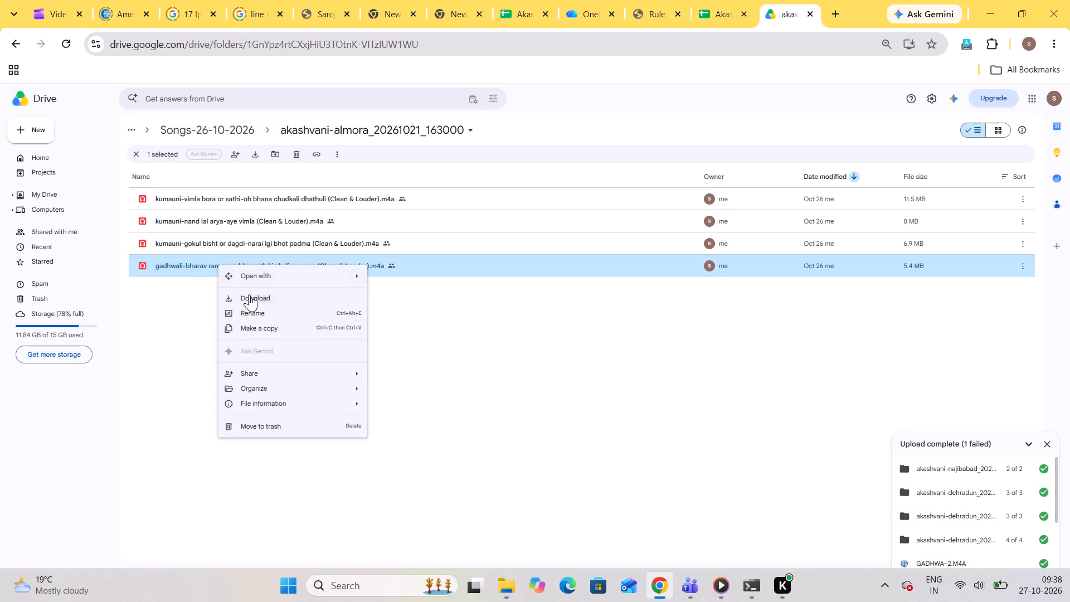
{"action": "left_click", "coordinate": [253, 309]}
{"action": "left_click", "coordinate": [463, 320]}
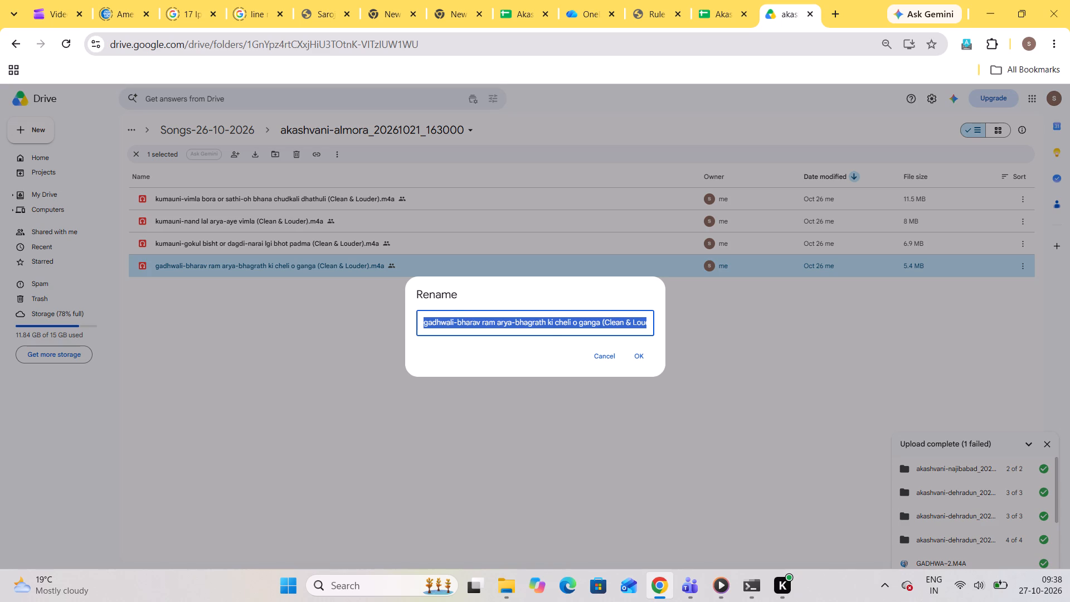
{"action": "triple_click", "coordinate": [463, 320]}
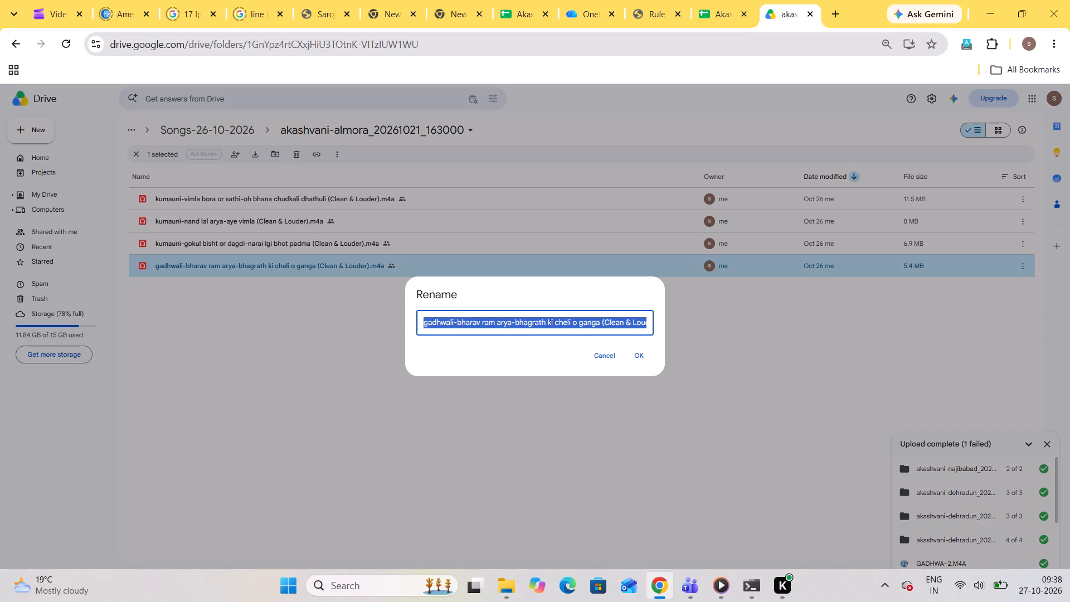
{"action": "key", "text": "ctrl+c"}
{"action": "left_click", "coordinate": [707, 10]}
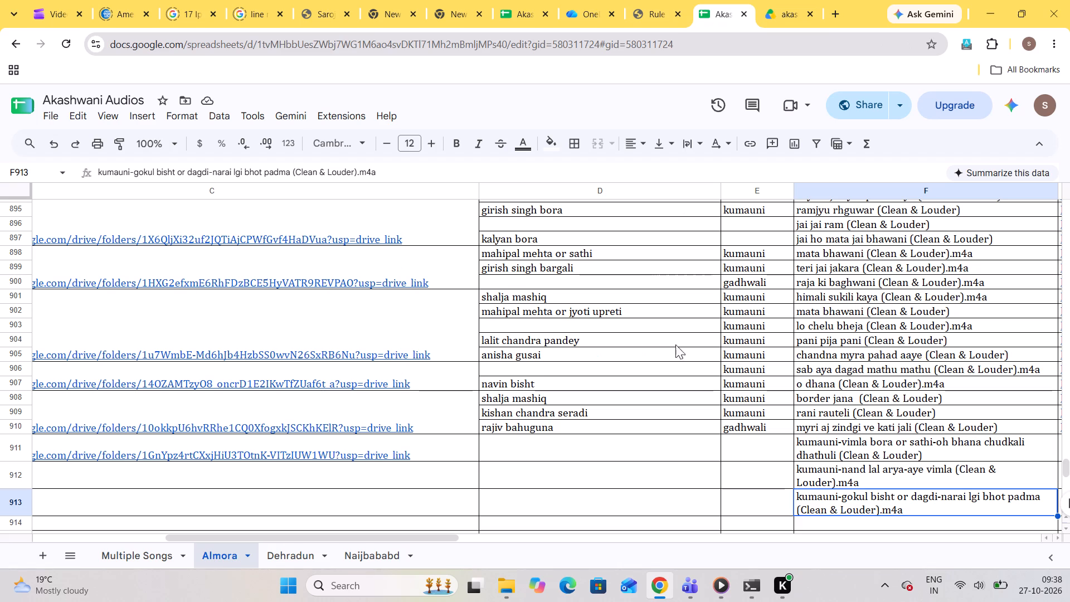
{"action": "left_click", "coordinate": [844, 524]}
{"action": "key", "text": "ctrl+v"}
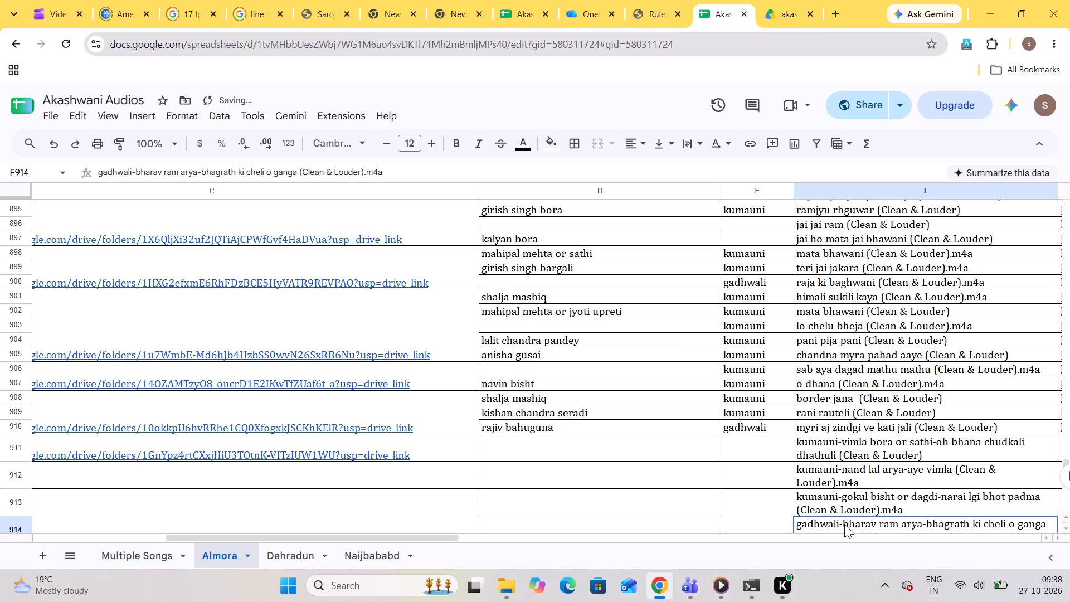
Fill in the language column for the new songs: kumauni in E911, E912 and E913, and gadhwali in E914.
{"action": "scroll", "coordinate": [820, 503], "scroll_direction": "down", "scroll_amount": 1}
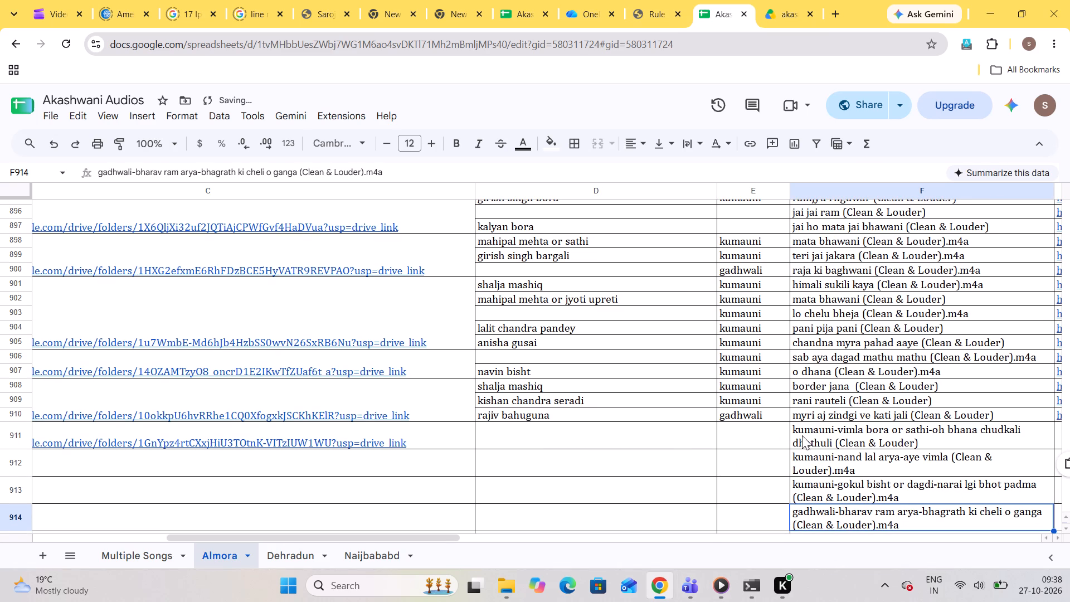
{"action": "left_click", "coordinate": [758, 435]}
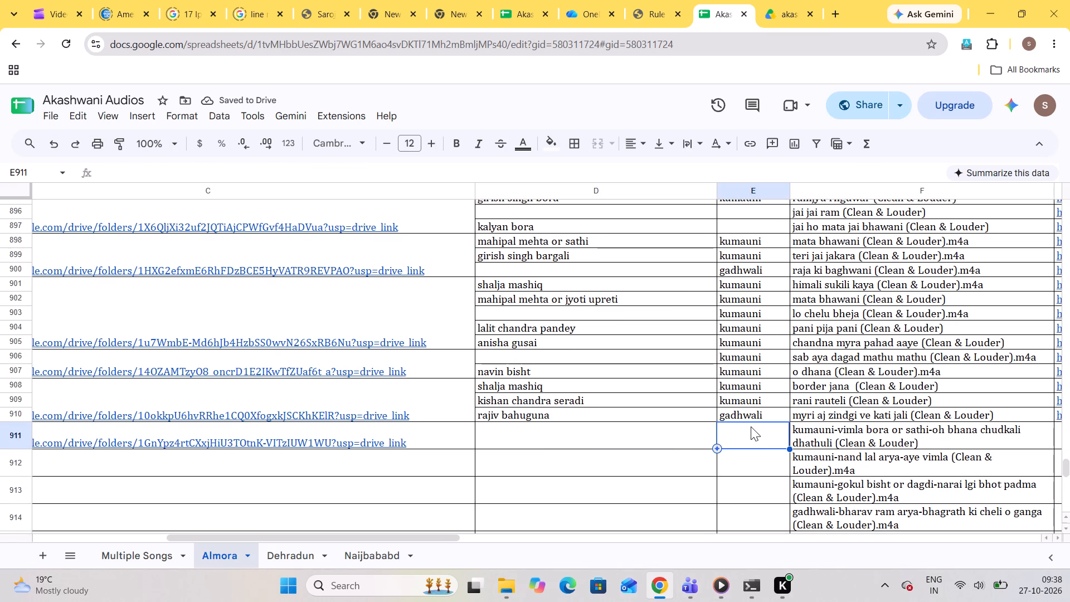
{"action": "type", "text": "ku"}
{"action": "key", "text": "Tab"}
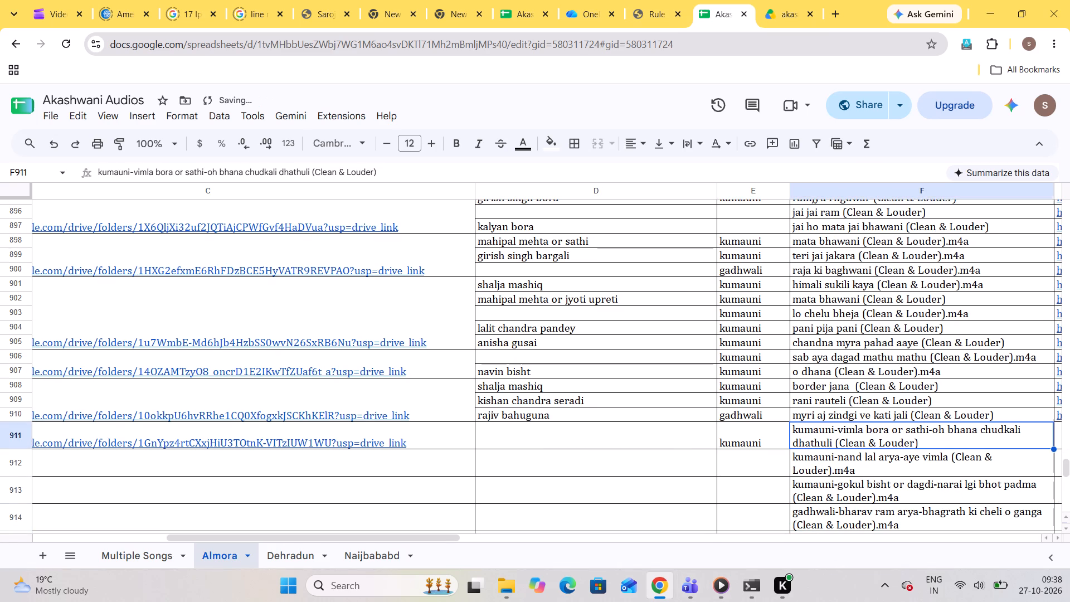
{"action": "left_click", "coordinate": [765, 462]}
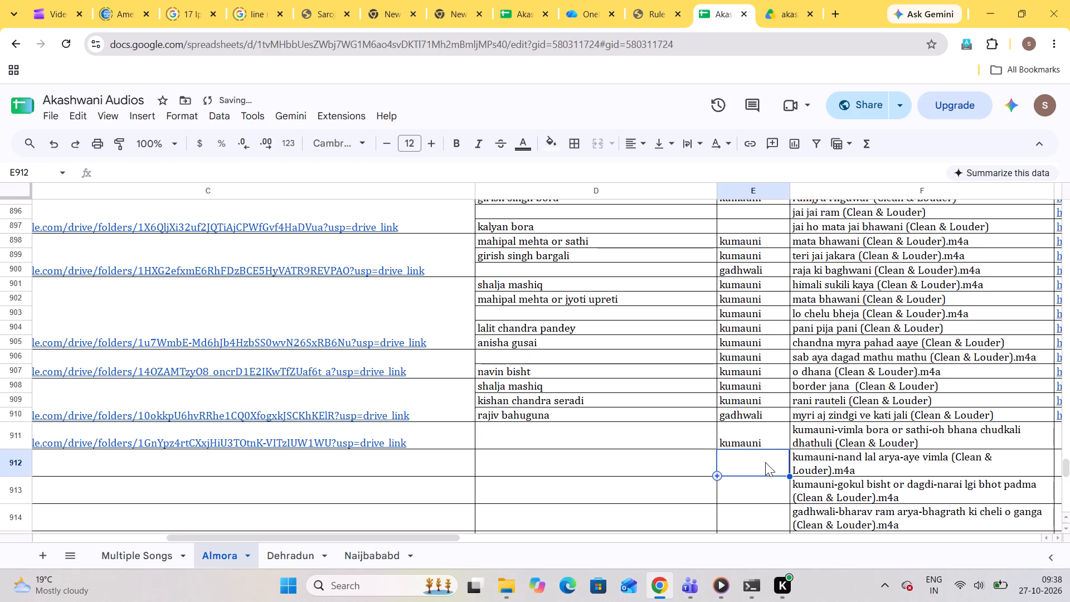
{"action": "type", "text": "kuma"}
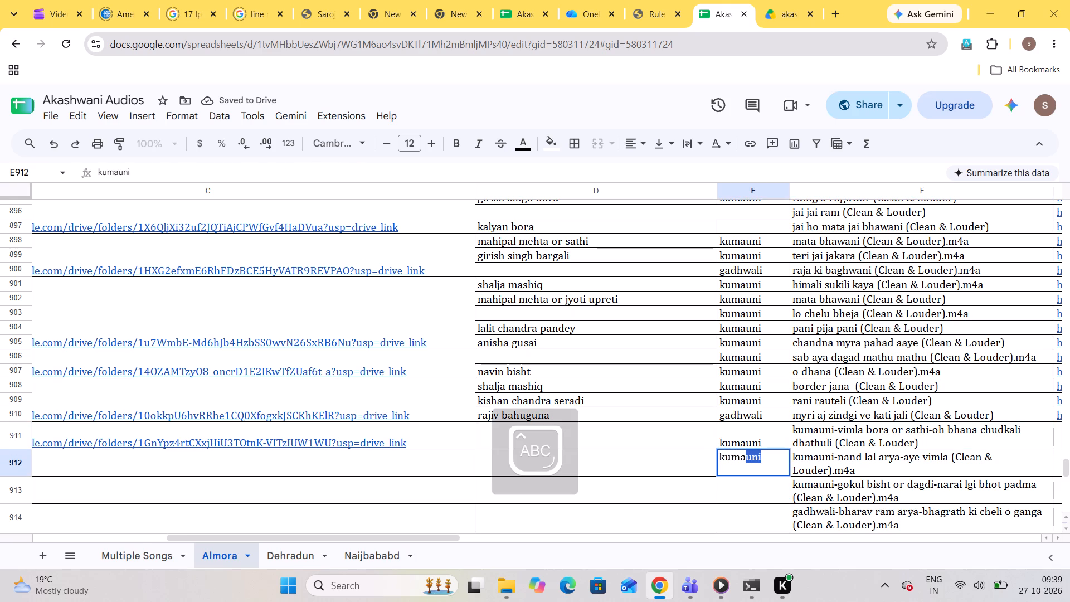
{"action": "left_click", "coordinate": [779, 499]}
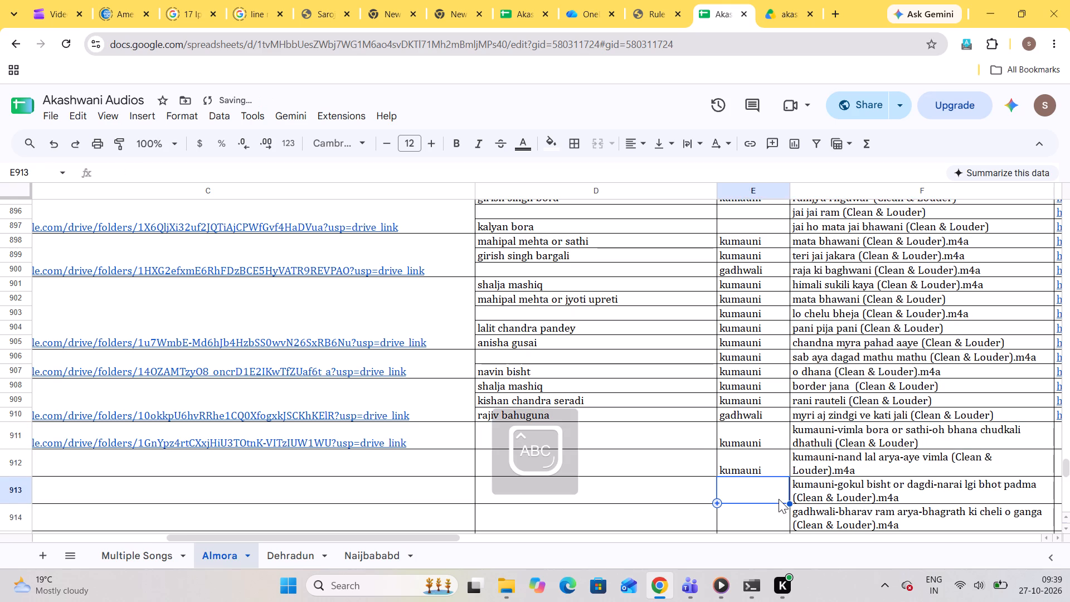
{"action": "type", "text": "KUMA"}
{"action": "key", "text": "Tab"}
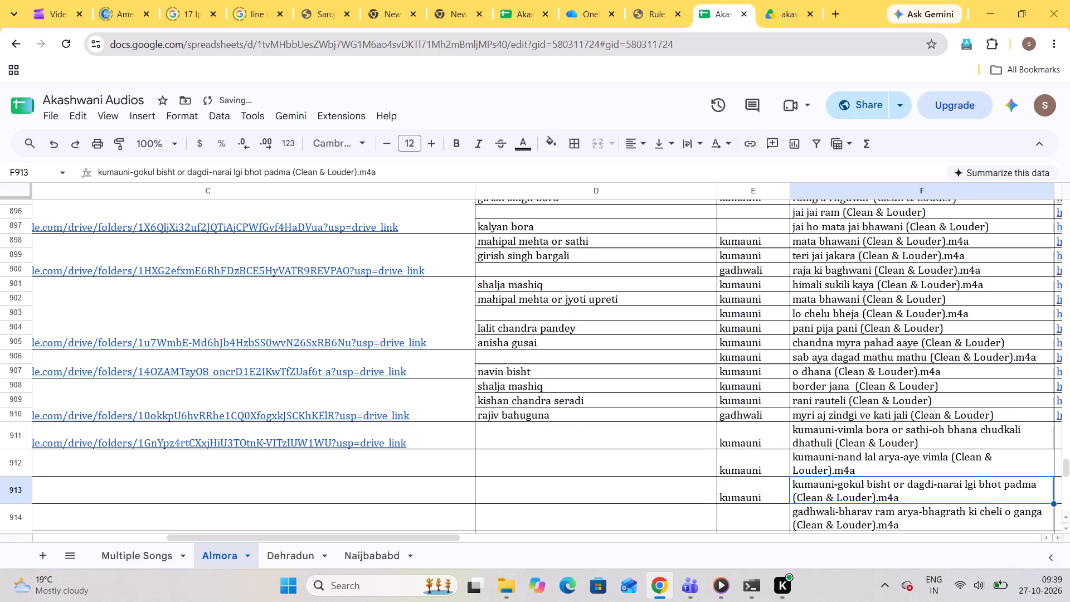
{"action": "scroll", "coordinate": [779, 499], "scroll_direction": "down", "scroll_amount": 2}
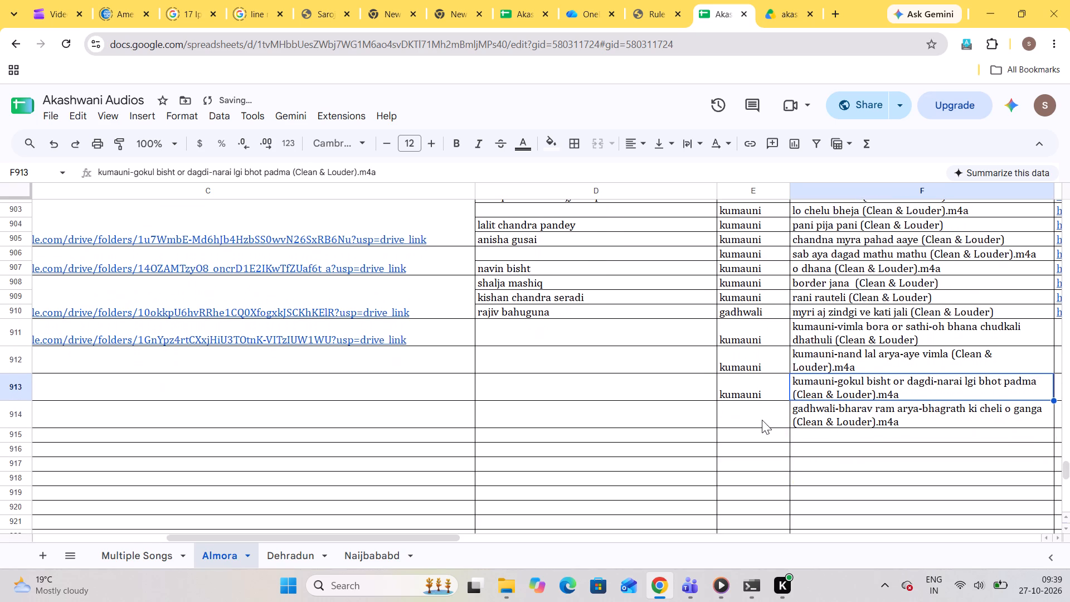
{"action": "left_click", "coordinate": [762, 419]}
{"action": "type", "text": "GAD"}
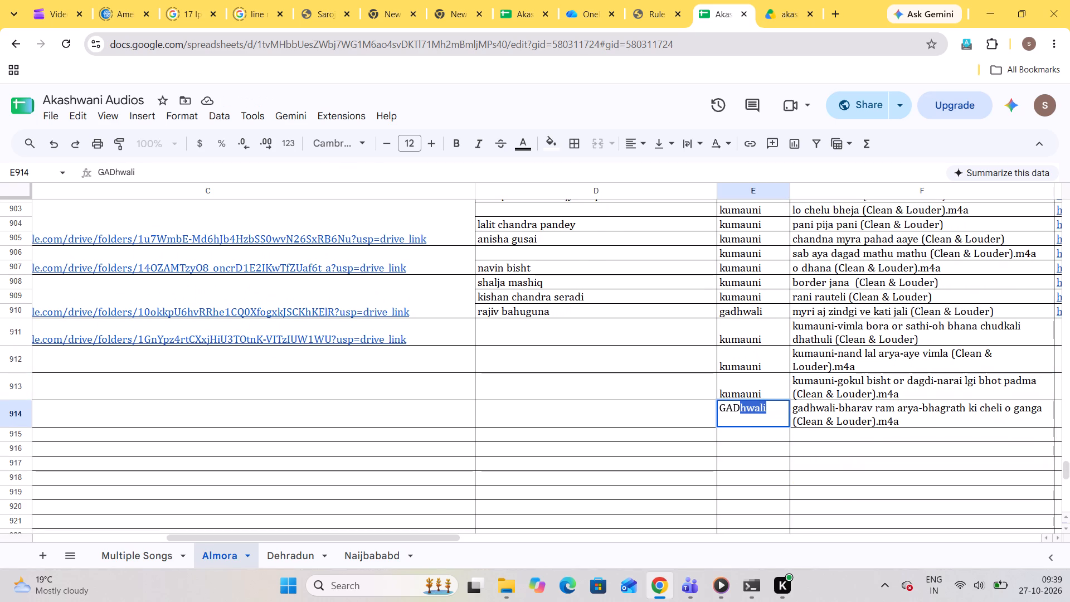
{"action": "key", "text": "Tab"}
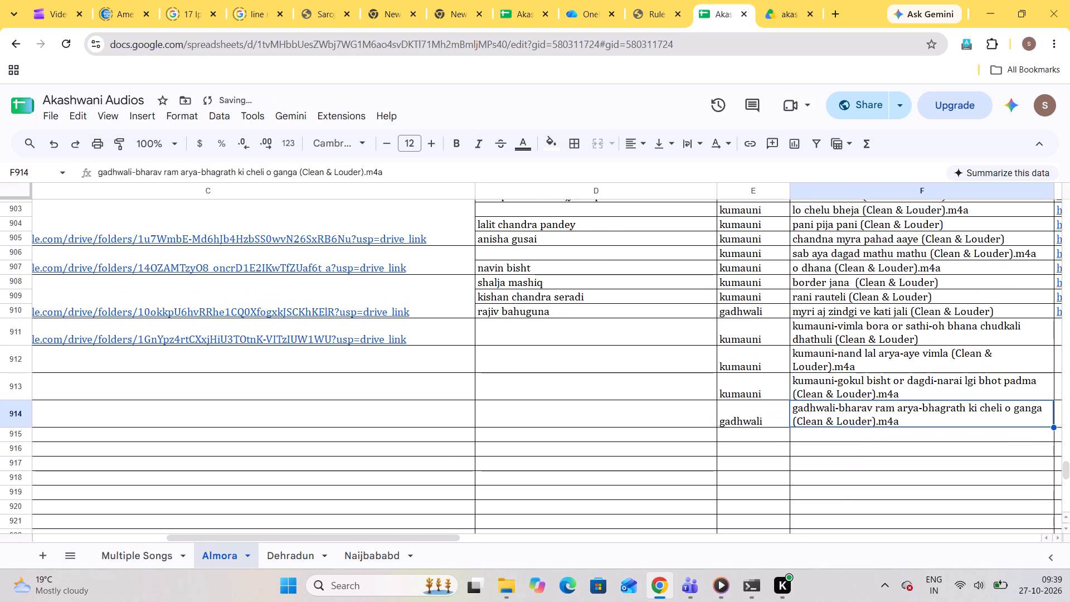
Copy the singer part, including "or sathi", from the file name in F911 and paste it into singer cell D911.
{"action": "double_click", "coordinate": [841, 337]}
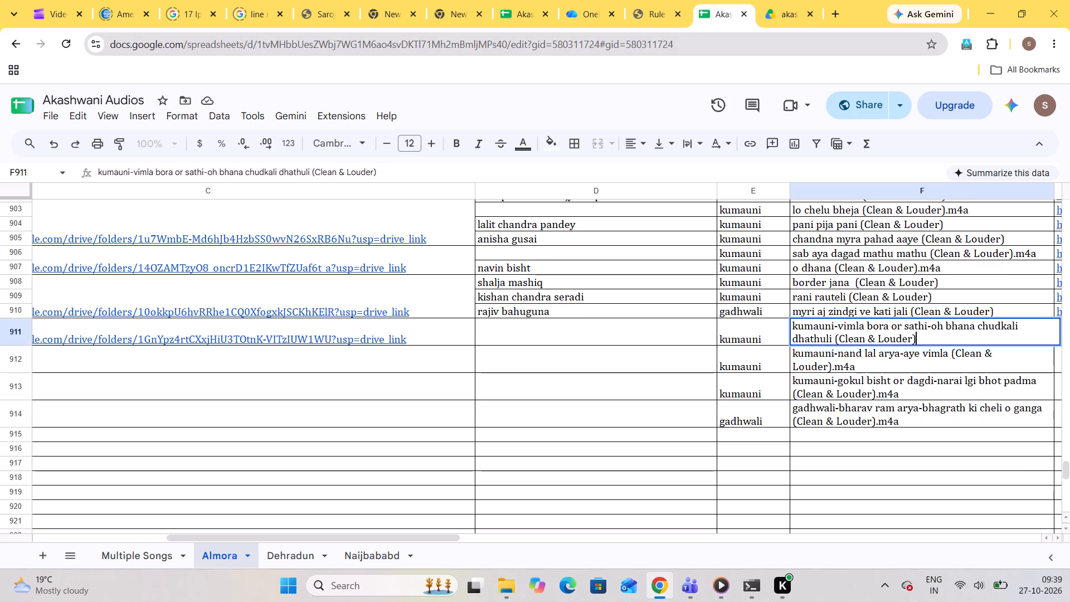
{"action": "left_click_drag", "start_coordinate": [838, 326], "coordinate": [878, 323]}
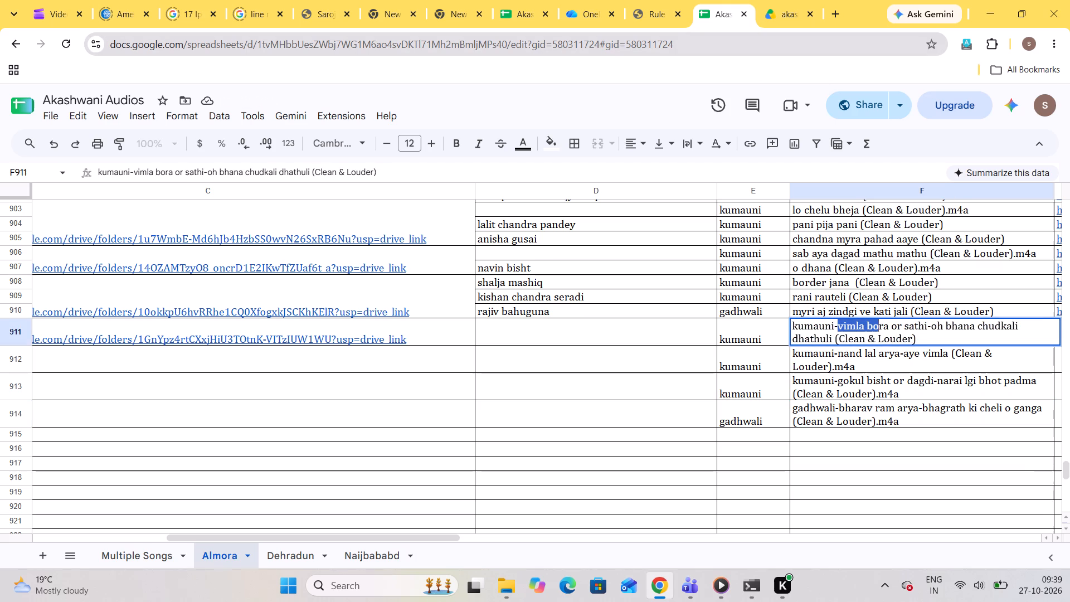
{"action": "left_click_drag", "start_coordinate": [878, 323], "coordinate": [926, 325]}
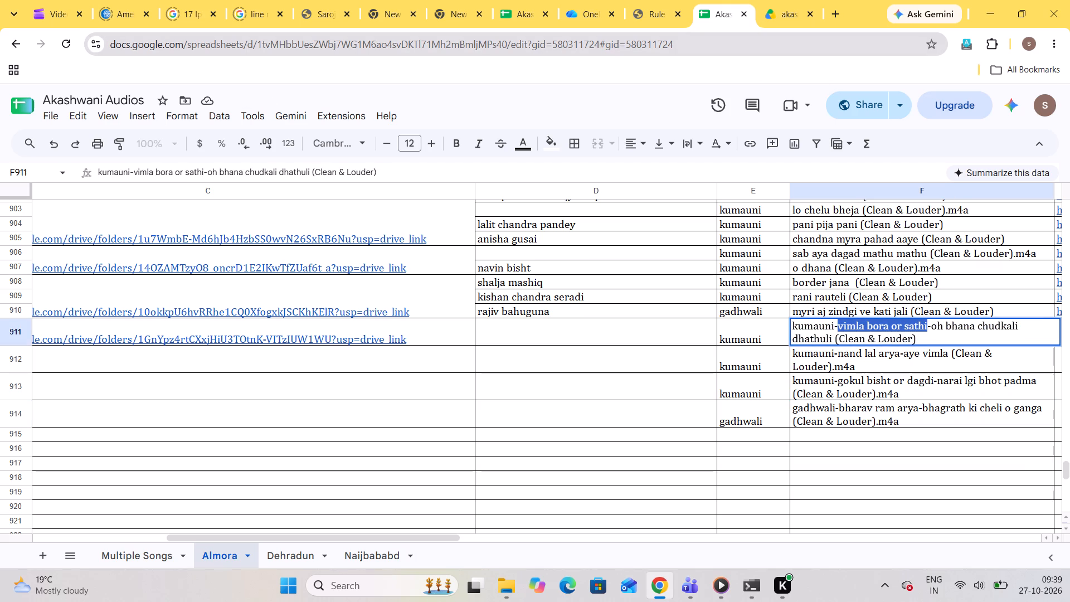
{"action": "left_click_drag", "start_coordinate": [926, 325], "coordinate": [926, 326]}
{"action": "right_click", "coordinate": [926, 326]}
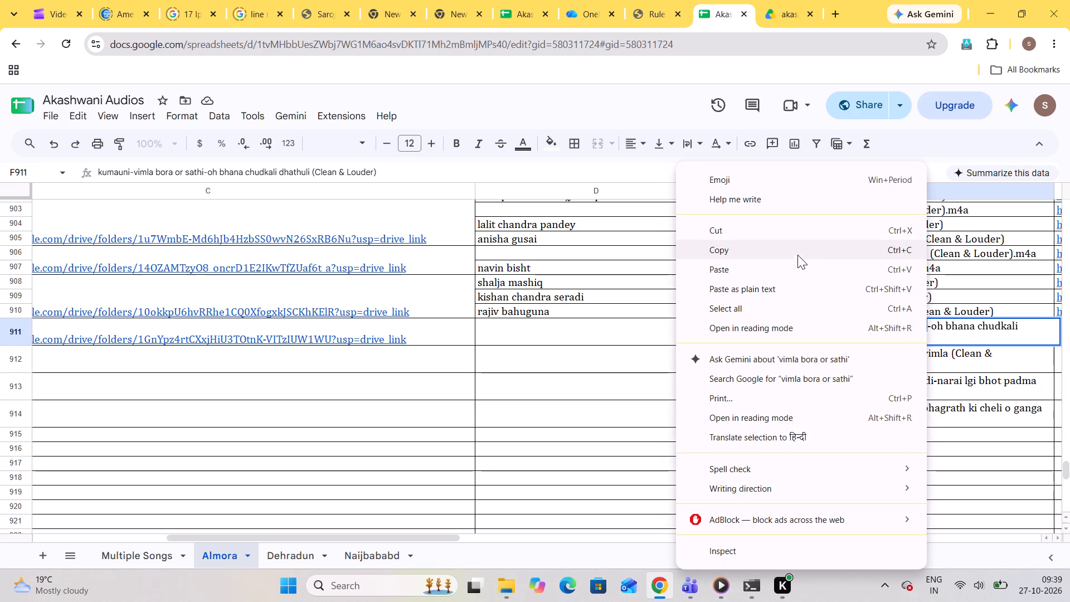
{"action": "left_click", "coordinate": [795, 253]}
{"action": "left_click", "coordinate": [681, 333]}
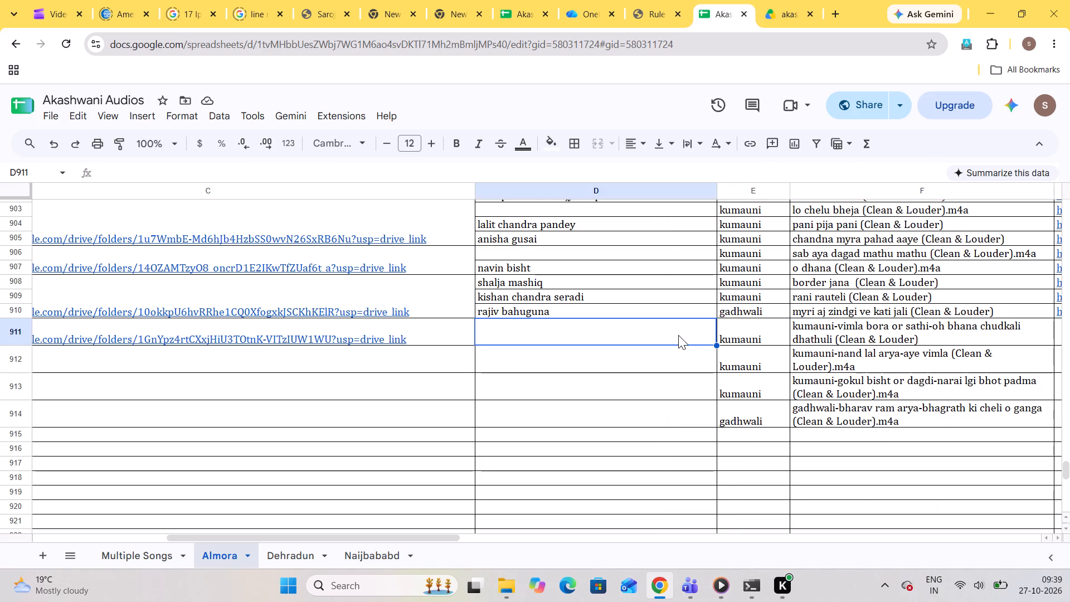
{"action": "key", "text": "ctrl+v"}
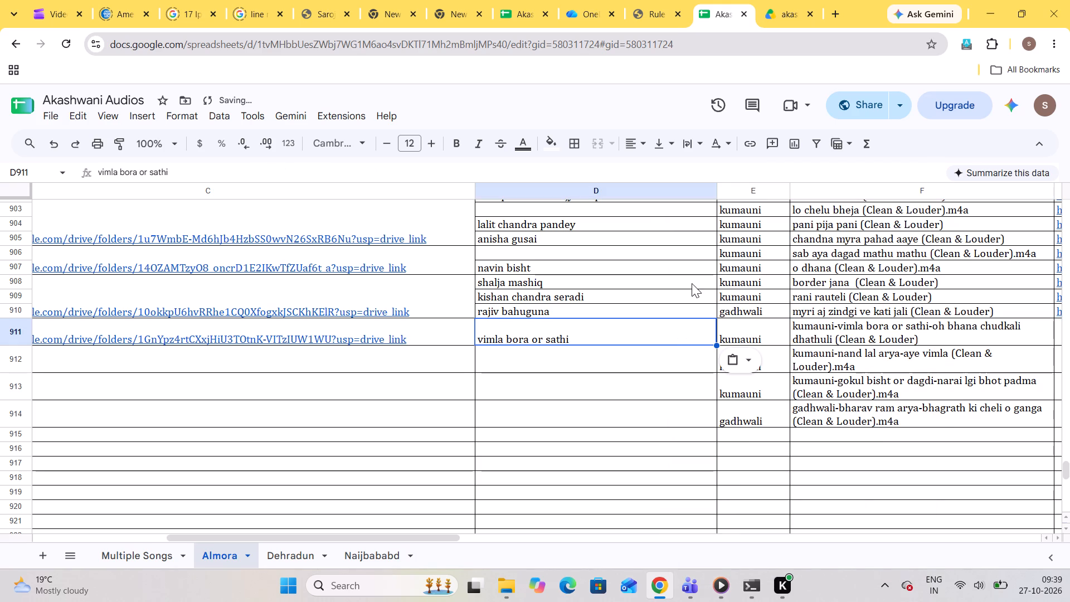
Copy the singer's name from the "aye vimla" file name in F912 and paste it into singer cell D912.
{"action": "double_click", "coordinate": [863, 356]}
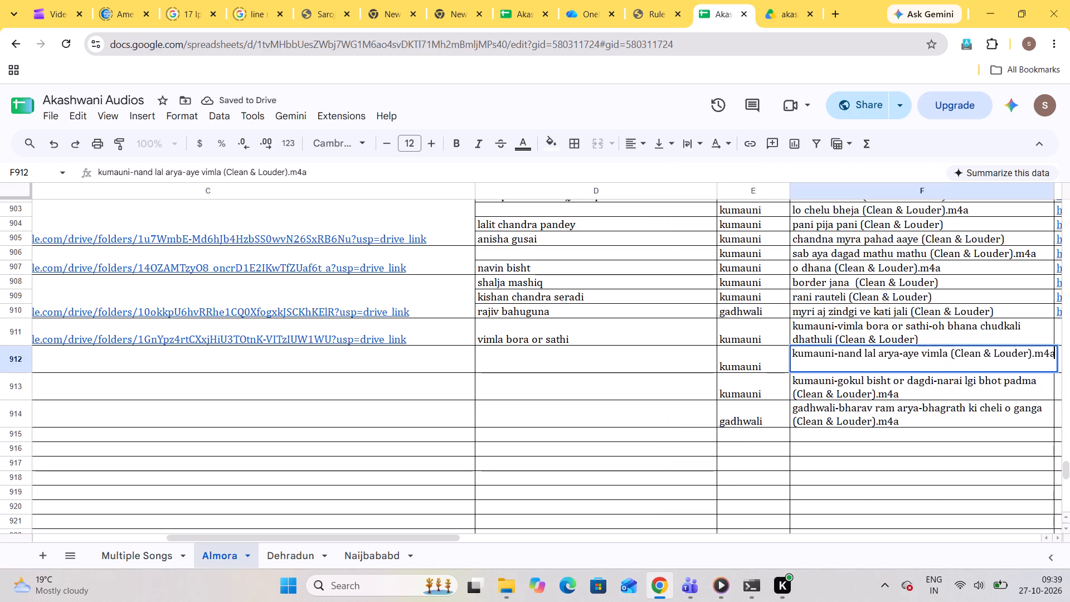
{"action": "left_click_drag", "start_coordinate": [837, 356], "coordinate": [901, 351]}
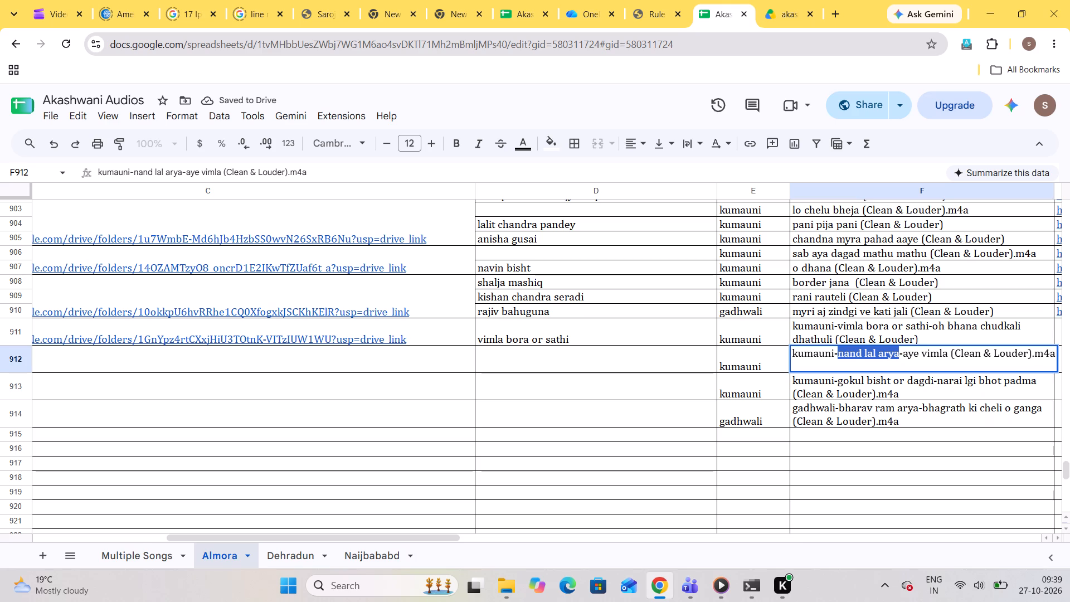
{"action": "left_click_drag", "start_coordinate": [901, 351], "coordinate": [898, 351]}
{"action": "key", "text": "ctrl+c"}
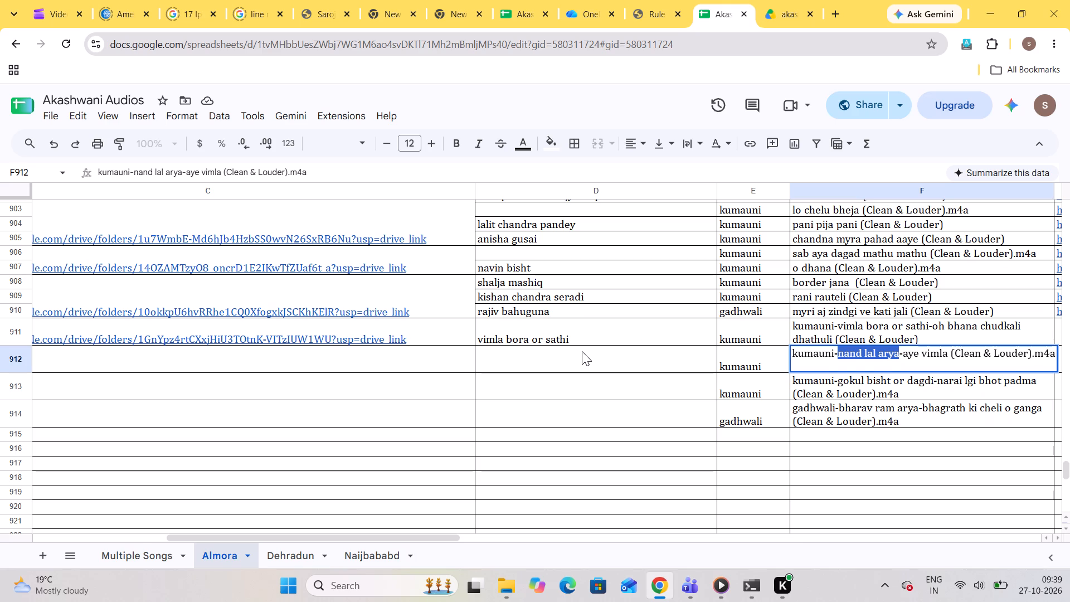
{"action": "left_click", "coordinate": [583, 356]}
{"action": "key", "text": "ctrl+v"}
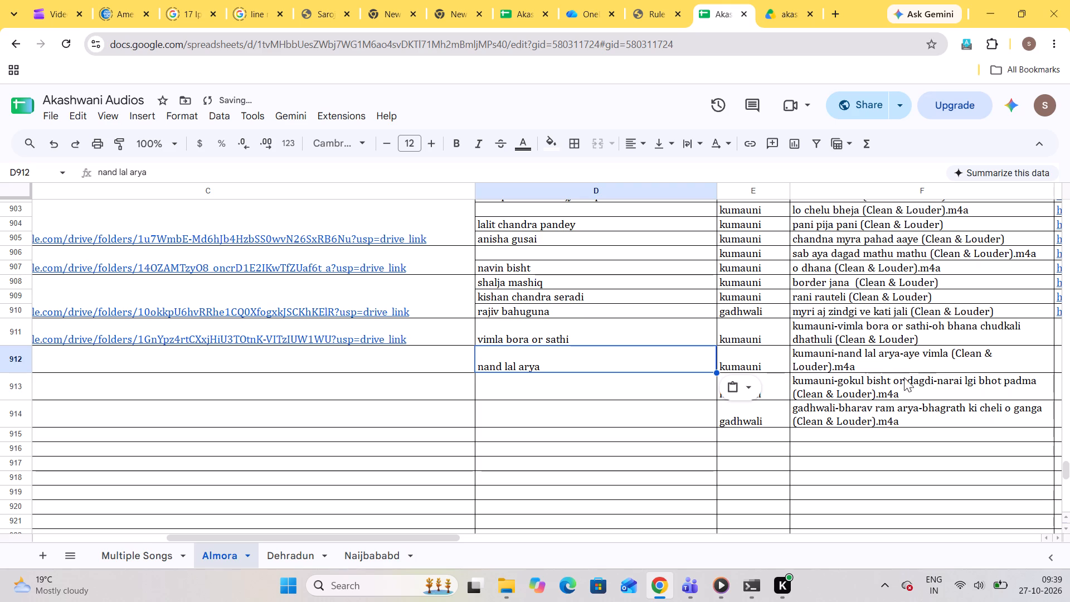
Copy the singer part, including "or dagdi", from the file name in F913 and paste it into singer cell D913.
{"action": "double_click", "coordinate": [889, 391]}
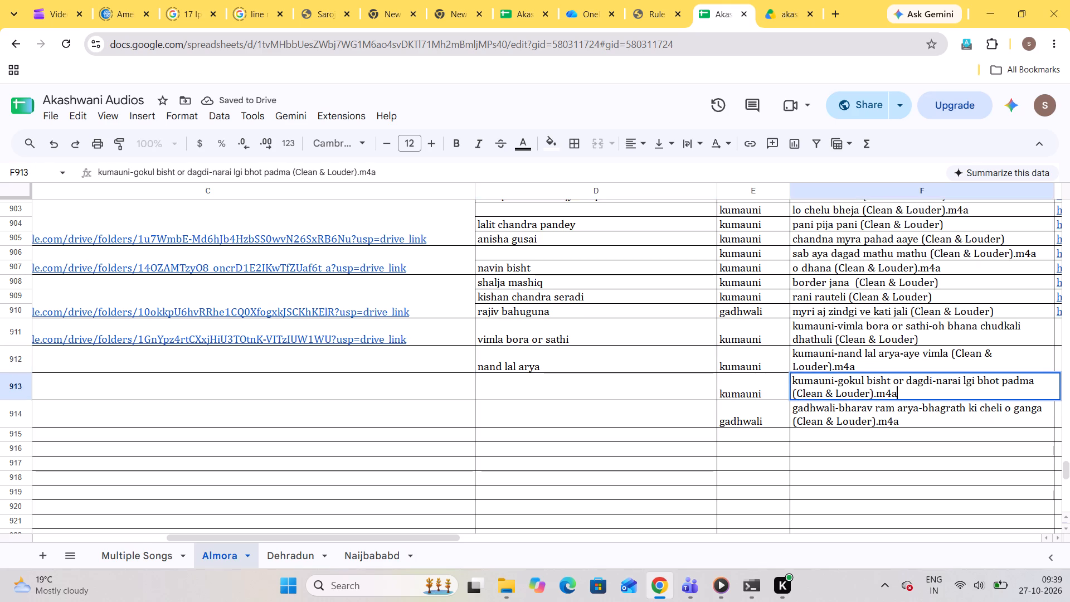
{"action": "left_click_drag", "start_coordinate": [839, 383], "coordinate": [933, 381]}
{"action": "key", "text": "ctrl+c"}
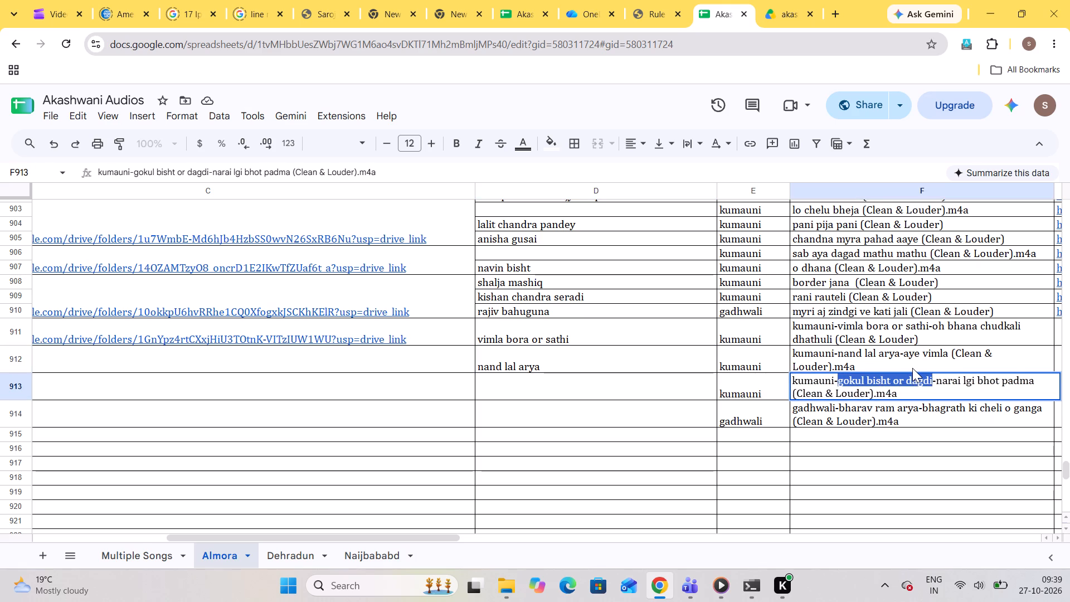
{"action": "left_click", "coordinate": [689, 386]}
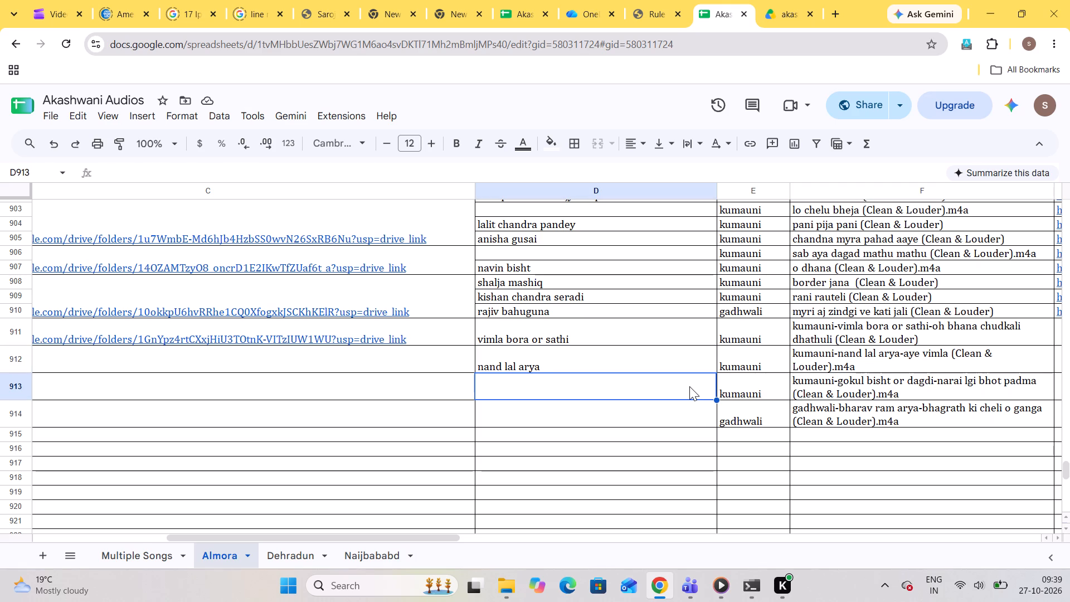
{"action": "key", "text": "ctrl+v"}
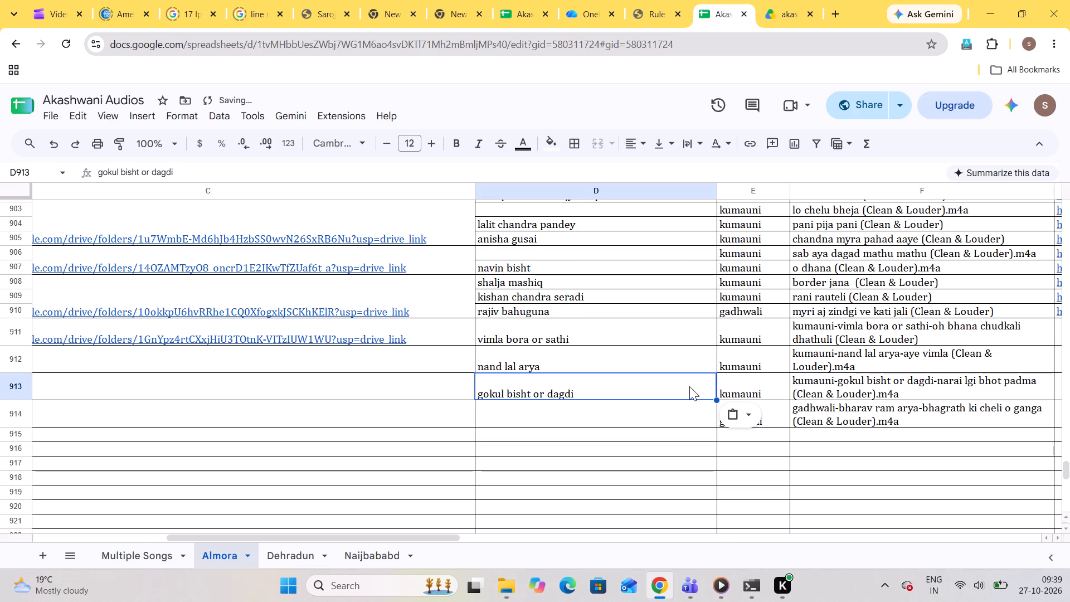
Copy the singer's name from the "bhagrath ki cheli o ganga" file name in F914 and paste it into singer cell D914.
{"action": "double_click", "coordinate": [808, 414]}
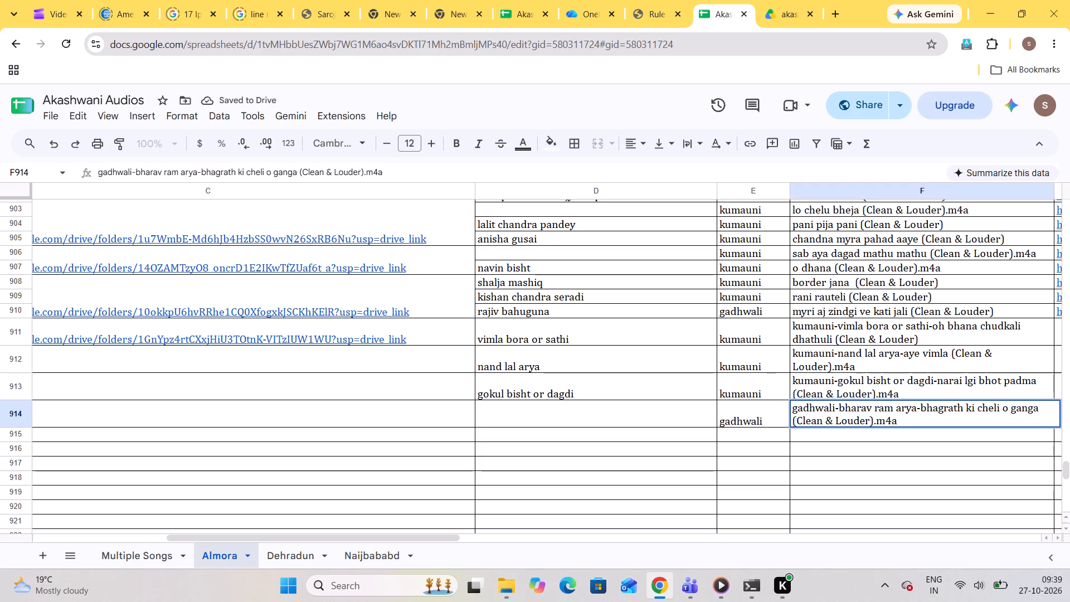
{"action": "left_click_drag", "start_coordinate": [838, 409], "coordinate": [915, 406]}
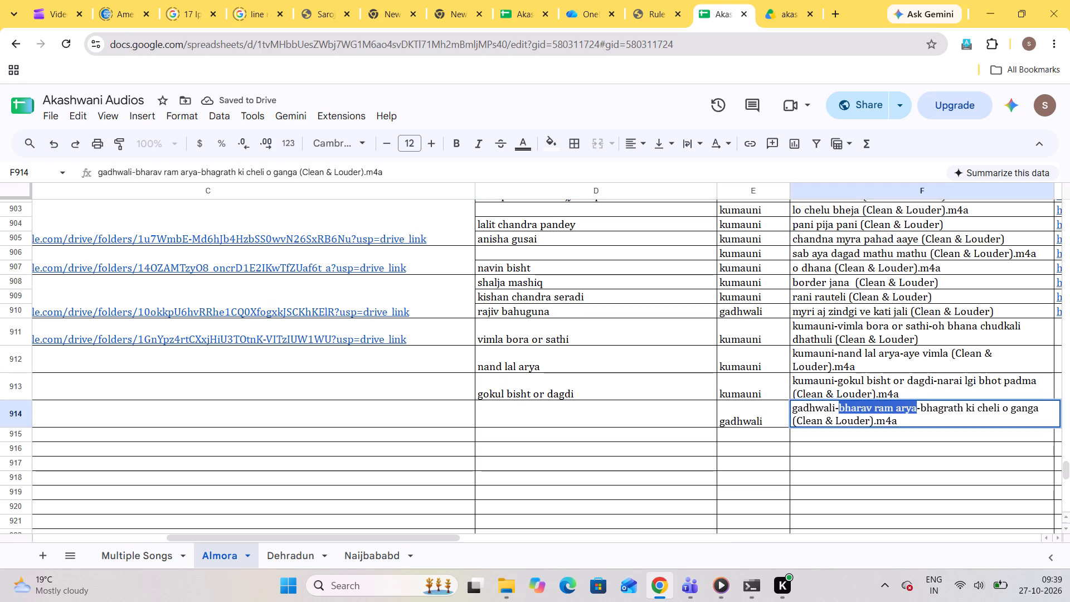
{"action": "left_click_drag", "start_coordinate": [915, 406], "coordinate": [917, 405]}
{"action": "key", "text": "ctrl+c"}
{"action": "left_click", "coordinate": [672, 423]}
{"action": "key", "text": "ctrl+v"}
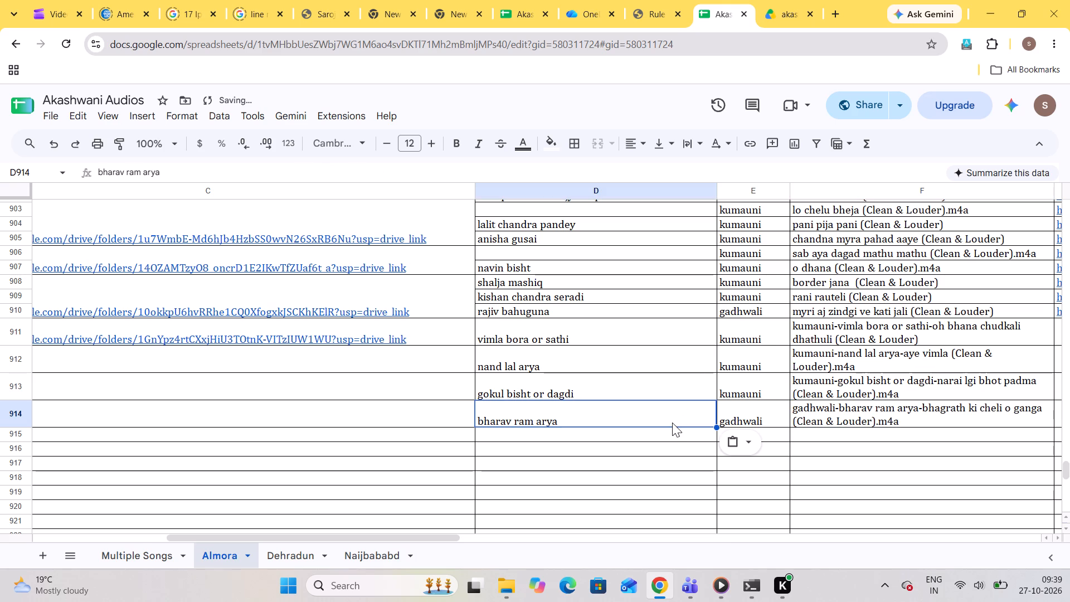
Remove the language and singer prefix from title cell F911, leaving "oh bhana chudkali dhathuli (Clean & Louder)".
{"action": "double_click", "coordinate": [832, 330]}
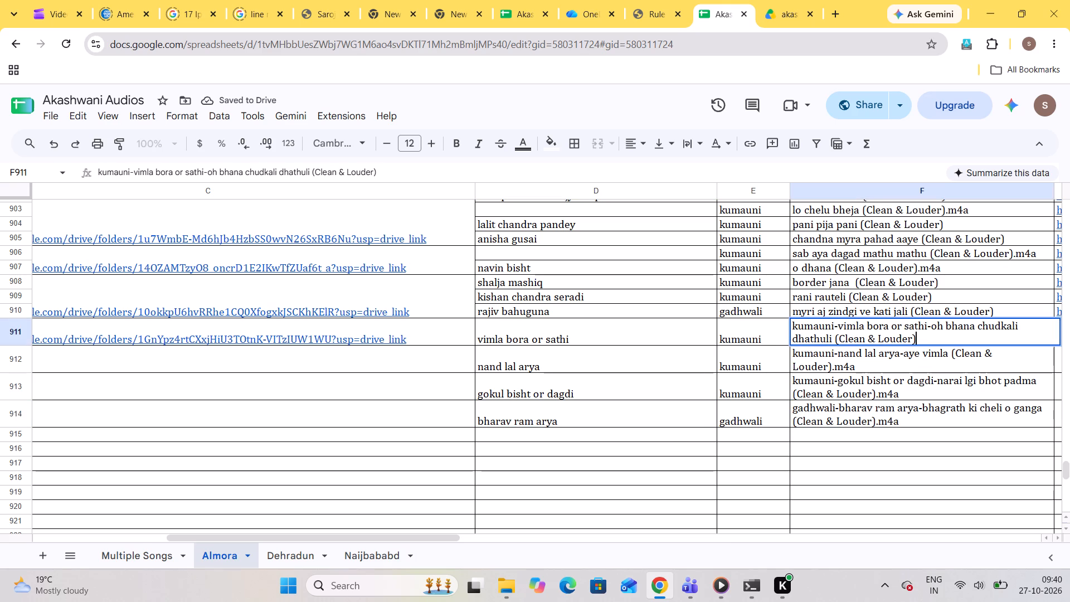
{"action": "left_click_drag", "start_coordinate": [929, 327], "coordinate": [779, 326]}
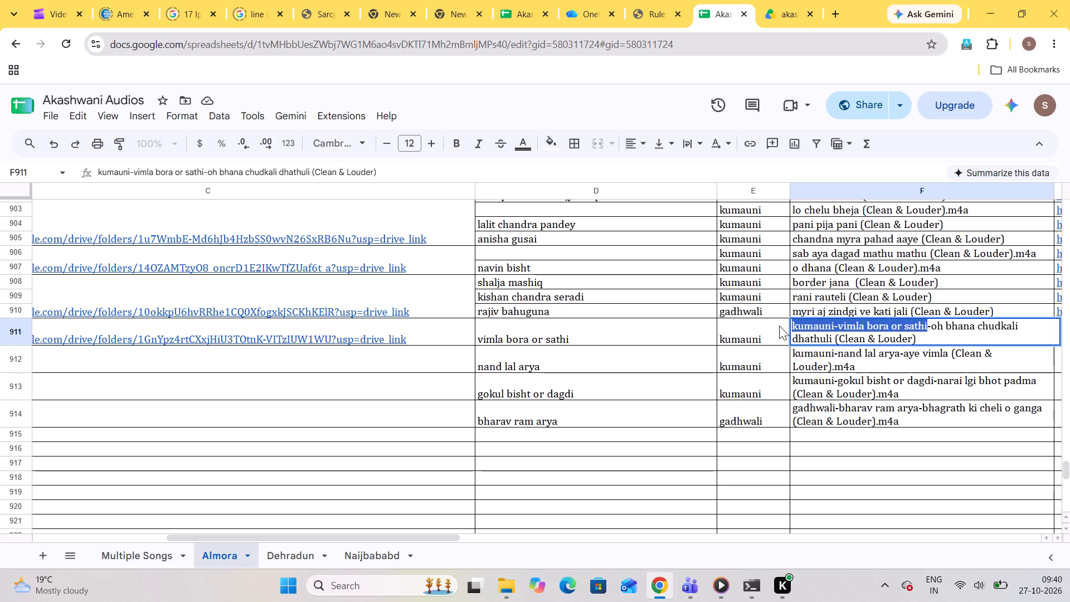
{"action": "key", "text": "BackSpace"}
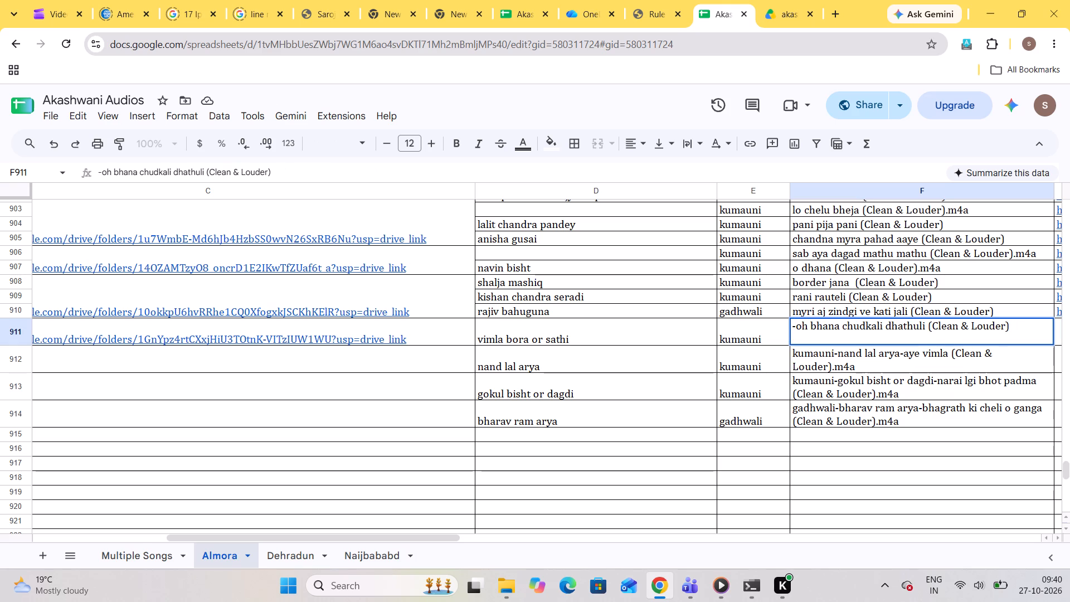
{"action": "key", "text": "Delete"}
Remove the language and singer prefix from title cell F912, leaving "aye vimla (Clean & Louder).m4a".
{"action": "double_click", "coordinate": [858, 361]}
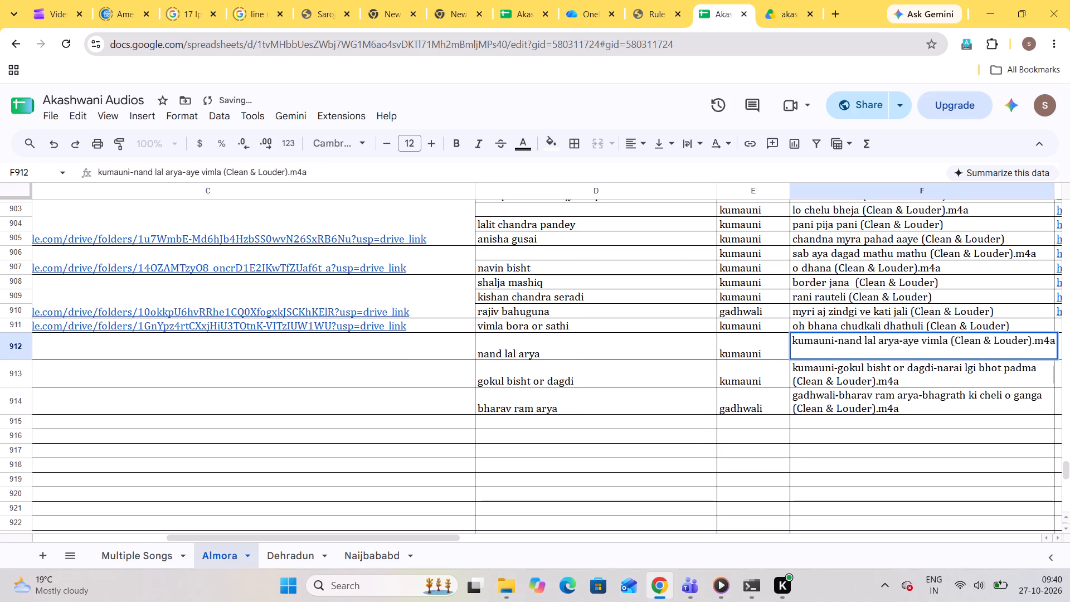
{"action": "left_click_drag", "start_coordinate": [901, 341], "coordinate": [790, 349]}
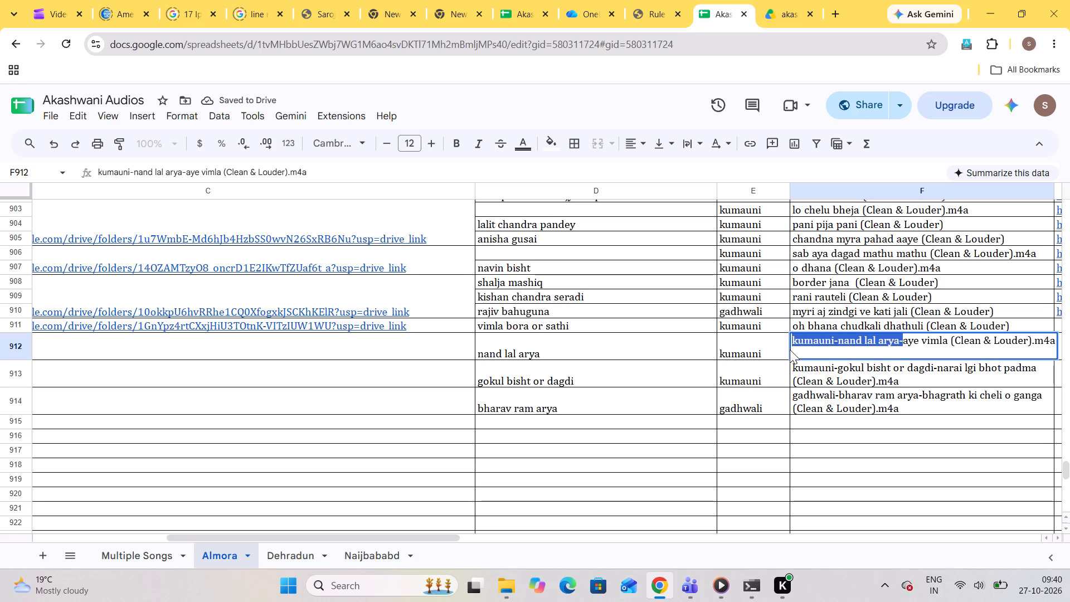
{"action": "left_click_drag", "start_coordinate": [790, 349], "coordinate": [789, 342]}
{"action": "key", "text": "BackSpace"}
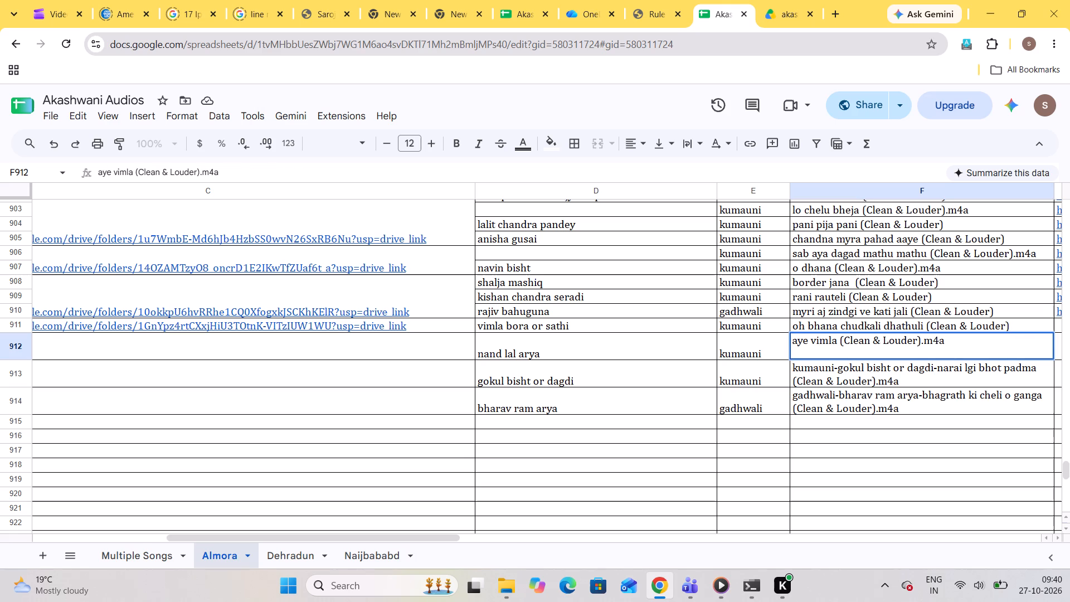
Remove the language and singer prefix from title cell F913, leaving "narai lgi bhot padma (Clean & Louder).m4a".
{"action": "left_click", "coordinate": [853, 378]}
{"action": "double_click", "coordinate": [857, 365]}
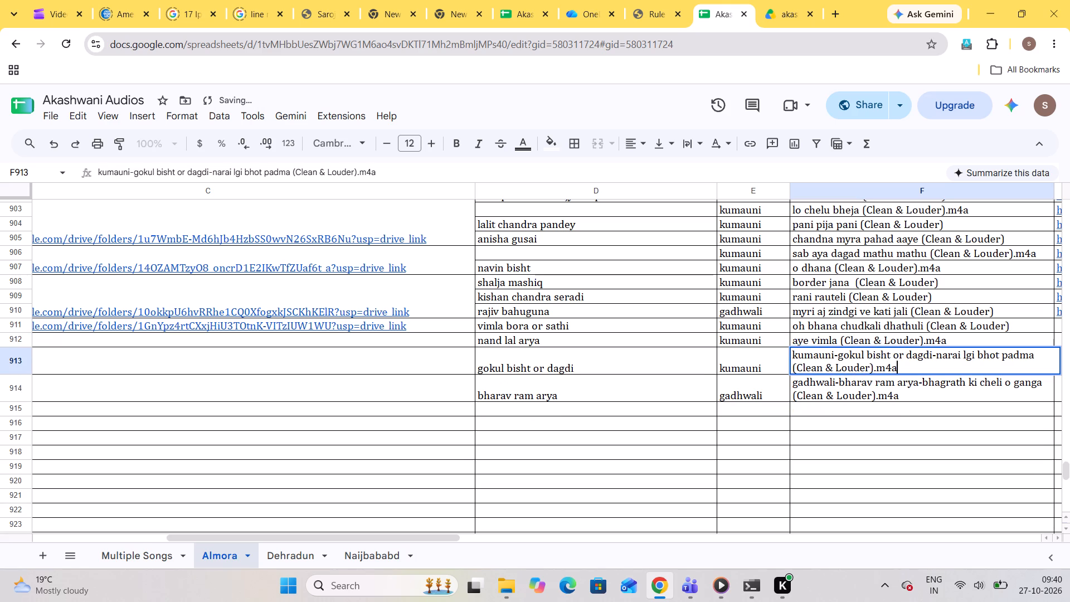
{"action": "left_click_drag", "start_coordinate": [936, 358], "coordinate": [783, 363]}
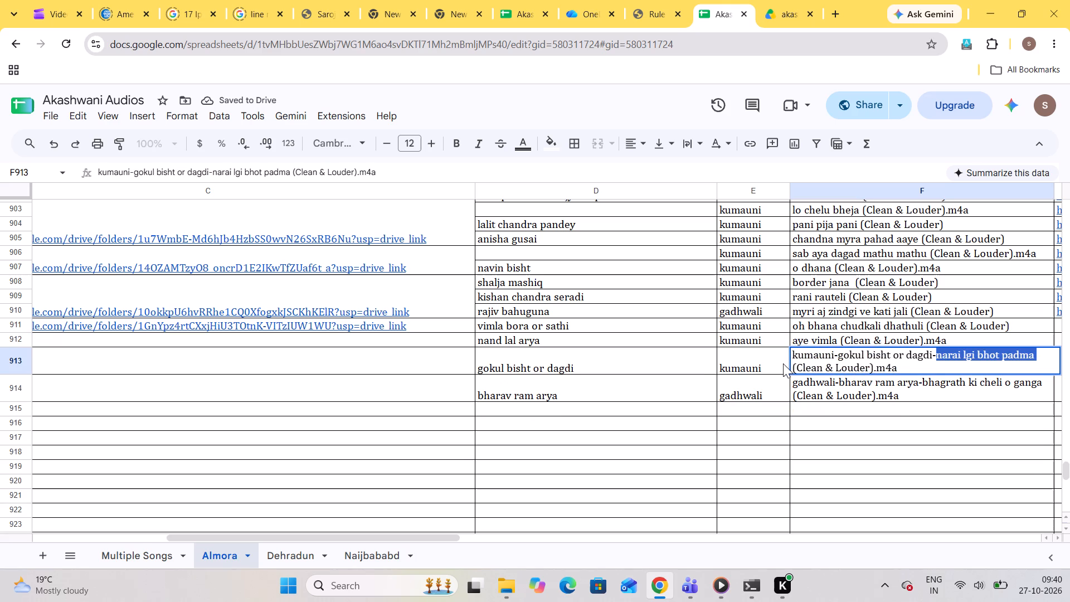
{"action": "left_click_drag", "start_coordinate": [783, 363], "coordinate": [782, 353]}
{"action": "key", "text": "BackSpace"}
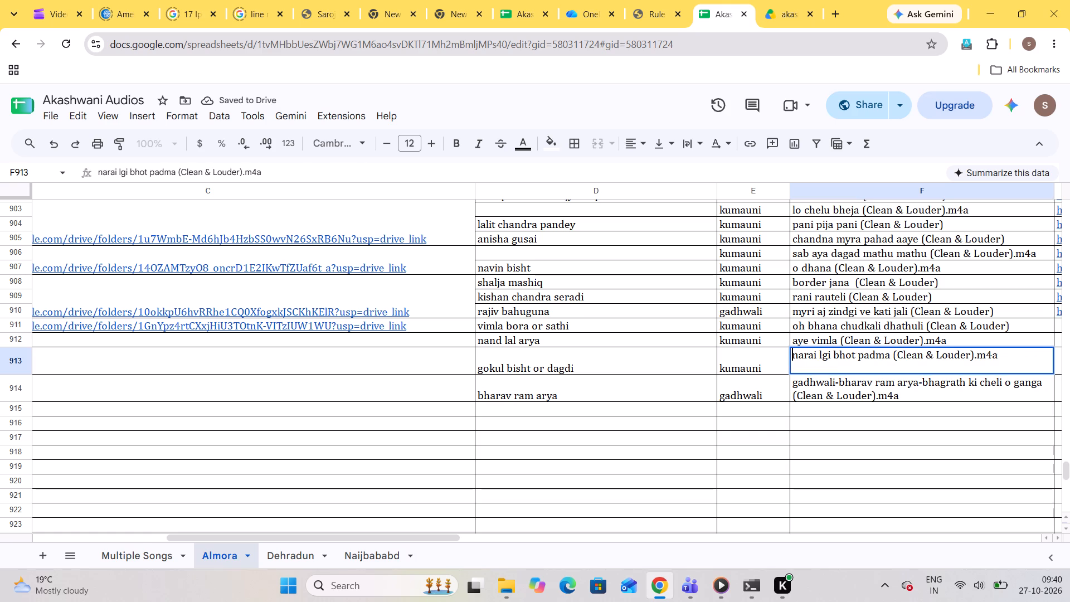
Remove the language and singer prefix from title cell F914, leaving "bhagrath ki cheli o ganga (Clean & Louder).m4a".
{"action": "double_click", "coordinate": [819, 387]}
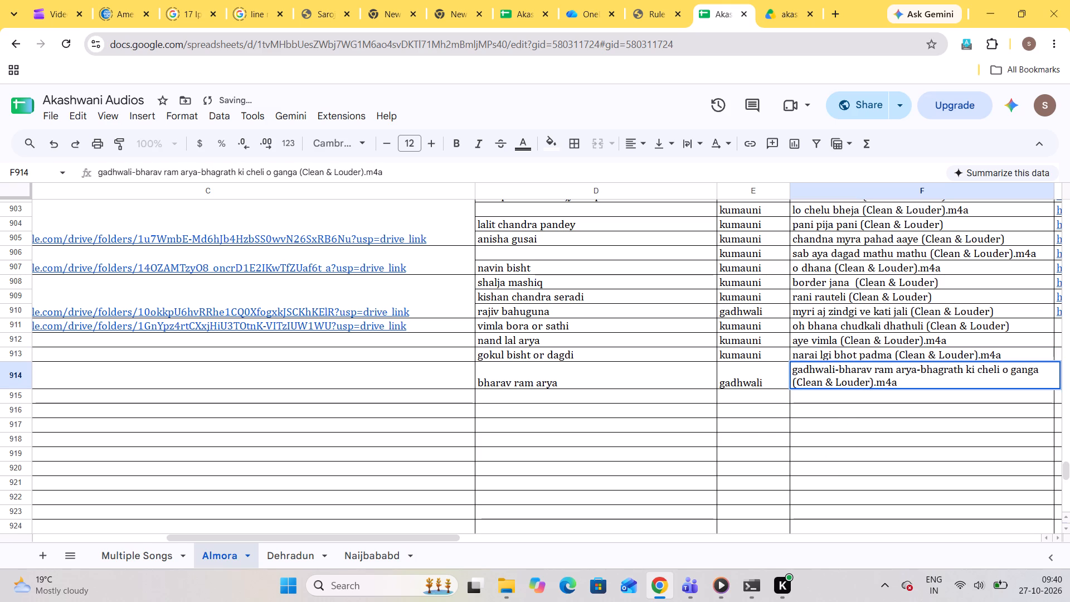
{"action": "left_click_drag", "start_coordinate": [920, 370], "coordinate": [780, 349]}
{"action": "key", "text": "BackSpace"}
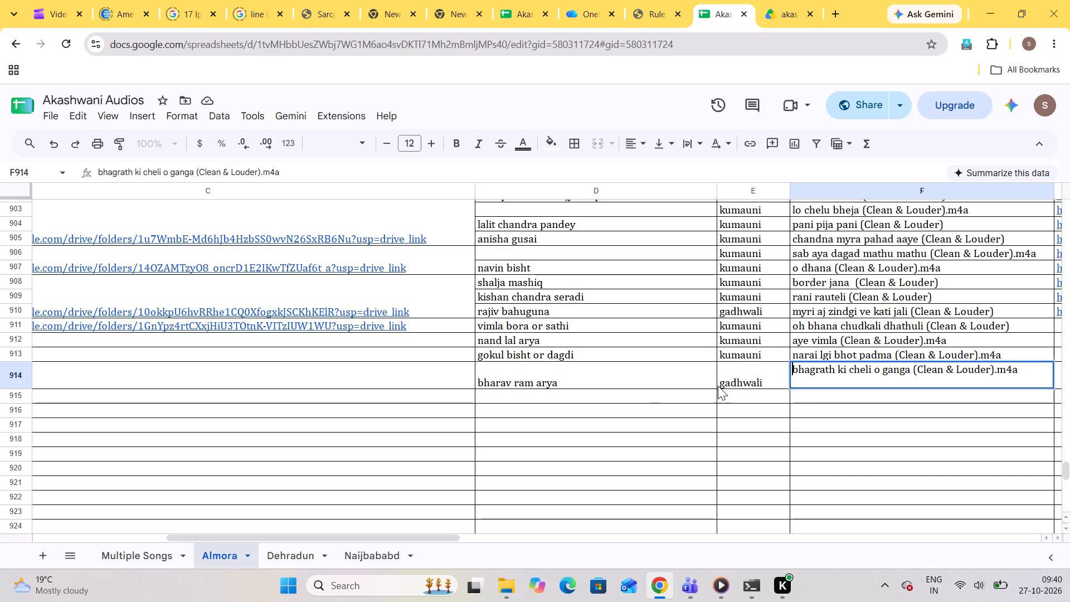
{"action": "left_click", "coordinate": [675, 397]}
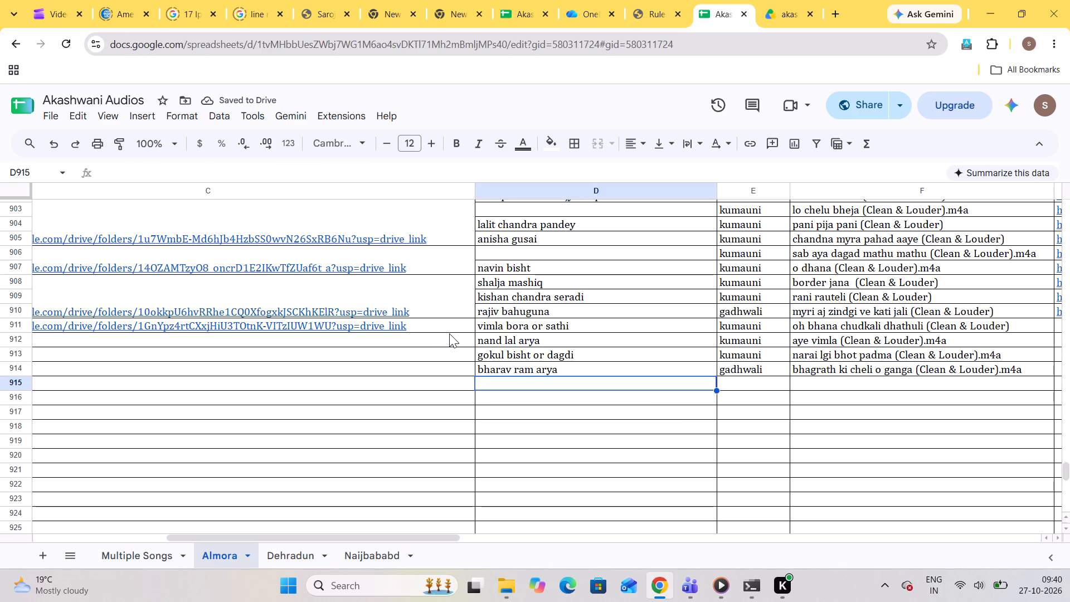
Merge the folder link cells C911:C914 for entry 302 into one cell.
{"action": "left_click", "coordinate": [448, 327]}
{"action": "left_click", "coordinate": [448, 342], "text": "ctrl"}
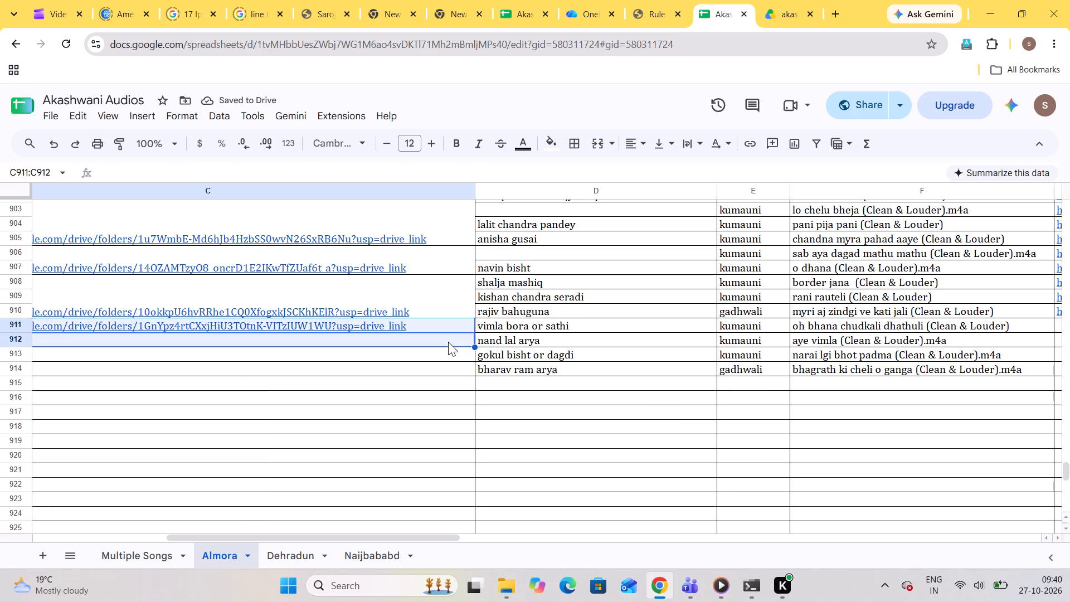
{"action": "left_click", "coordinate": [448, 356], "text": "ctrl"}
{"action": "left_click", "coordinate": [449, 366], "text": "ctrl"}
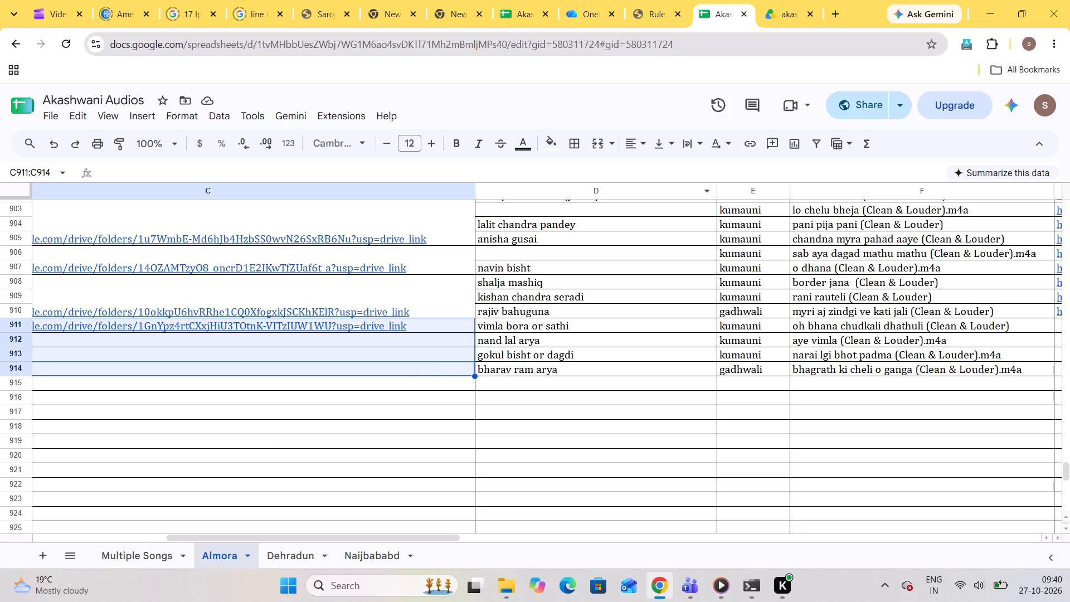
{"action": "left_click", "coordinate": [590, 140]}
Merge the folder name cells B911:B914 for akashvani-almora_20261021_163000 into one cell.
{"action": "scroll", "coordinate": [360, 307], "scroll_direction": "right", "scroll_amount": 3}
{"action": "scroll", "coordinate": [220, 323], "scroll_direction": "right", "scroll_amount": 1}
{"action": "left_click", "coordinate": [203, 321]}
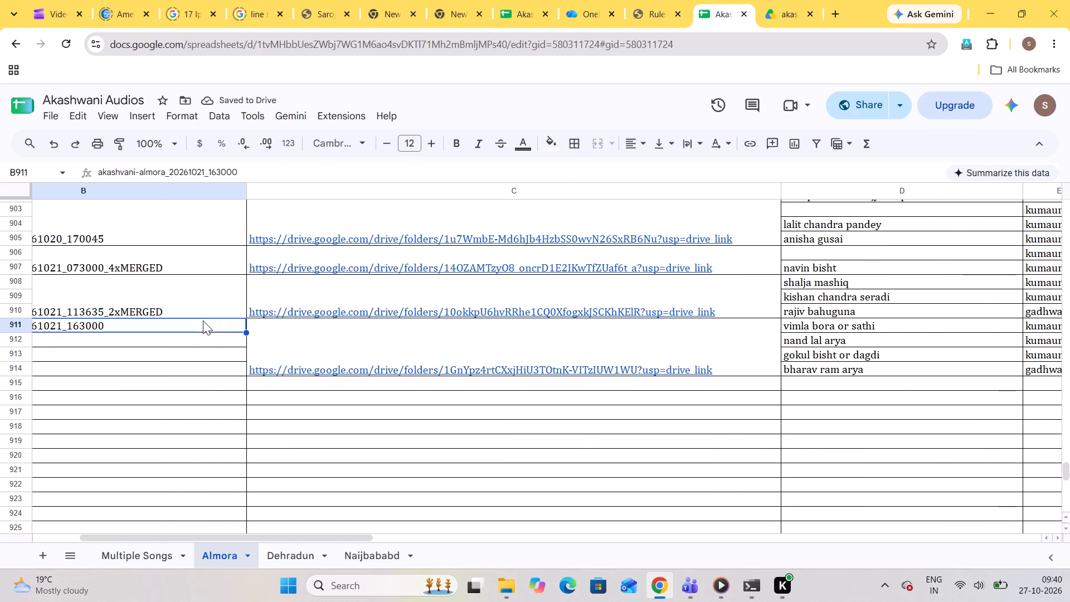
{"action": "left_click", "coordinate": [217, 343], "text": "ctrl"}
{"action": "left_click", "coordinate": [218, 357], "text": "ctrl"}
{"action": "left_click", "coordinate": [218, 370], "text": "ctrl"}
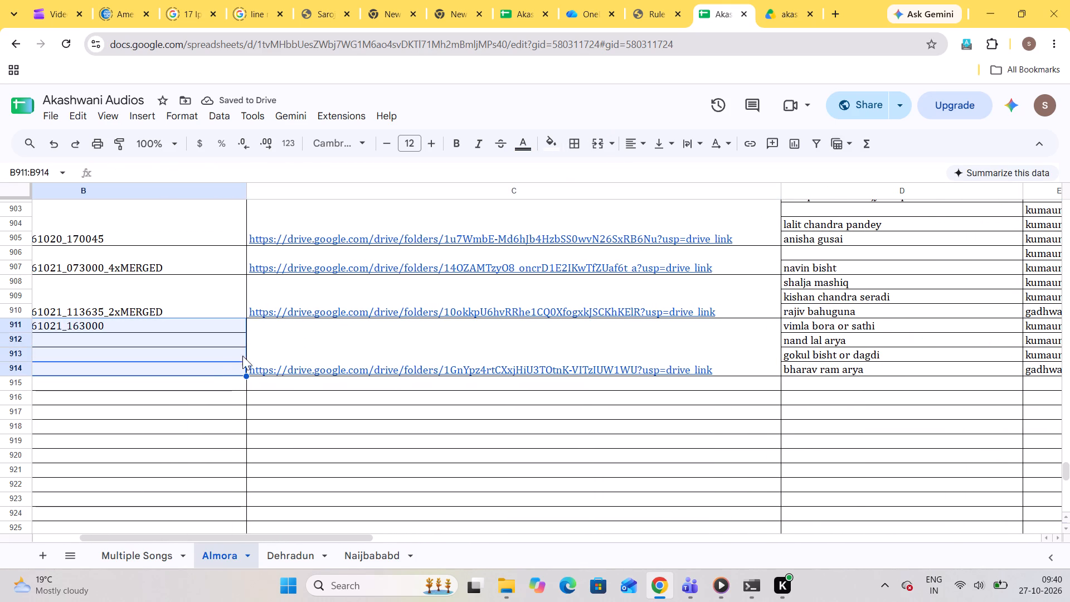
{"action": "left_click", "coordinate": [593, 148]}
Merge the serial number cells A911:A914 for entry 302 into one cell.
{"action": "scroll", "coordinate": [344, 230], "scroll_direction": "right", "scroll_amount": 3}
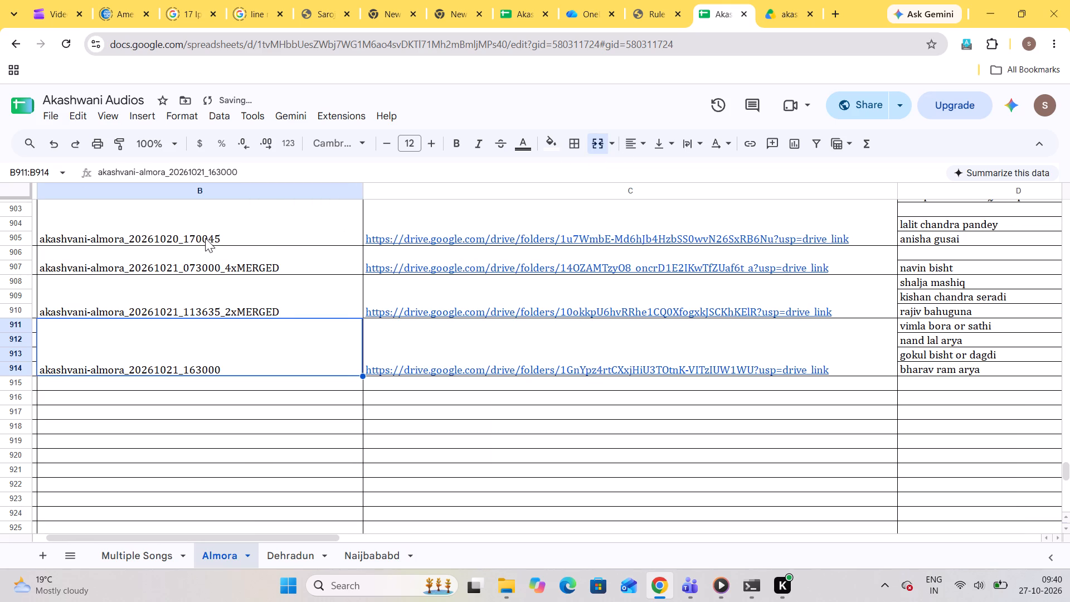
{"action": "left_click", "coordinate": [68, 322]}
{"action": "left_click", "coordinate": [65, 336], "text": "ctrl"}
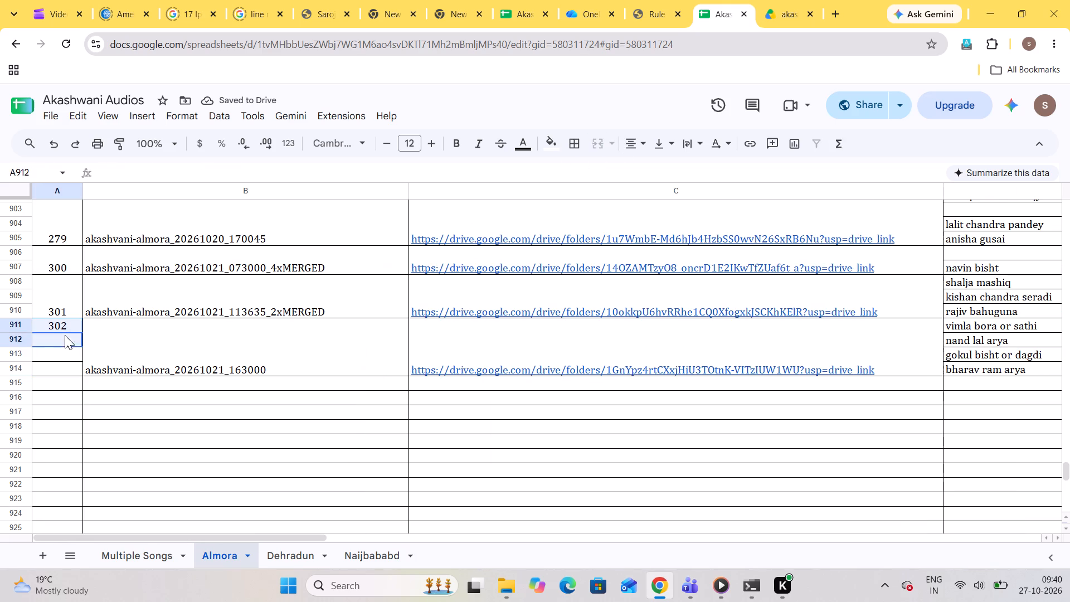
{"action": "left_click", "coordinate": [65, 353], "text": "ctrl"}
{"action": "left_click", "coordinate": [65, 369], "text": "ctrl"}
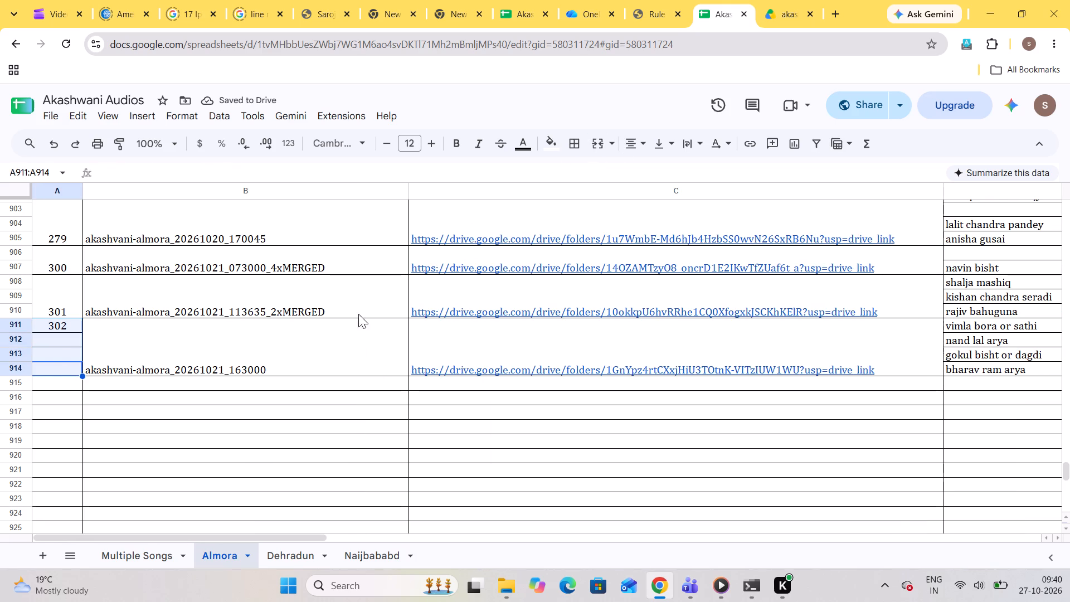
{"action": "left_click", "coordinate": [598, 148]}
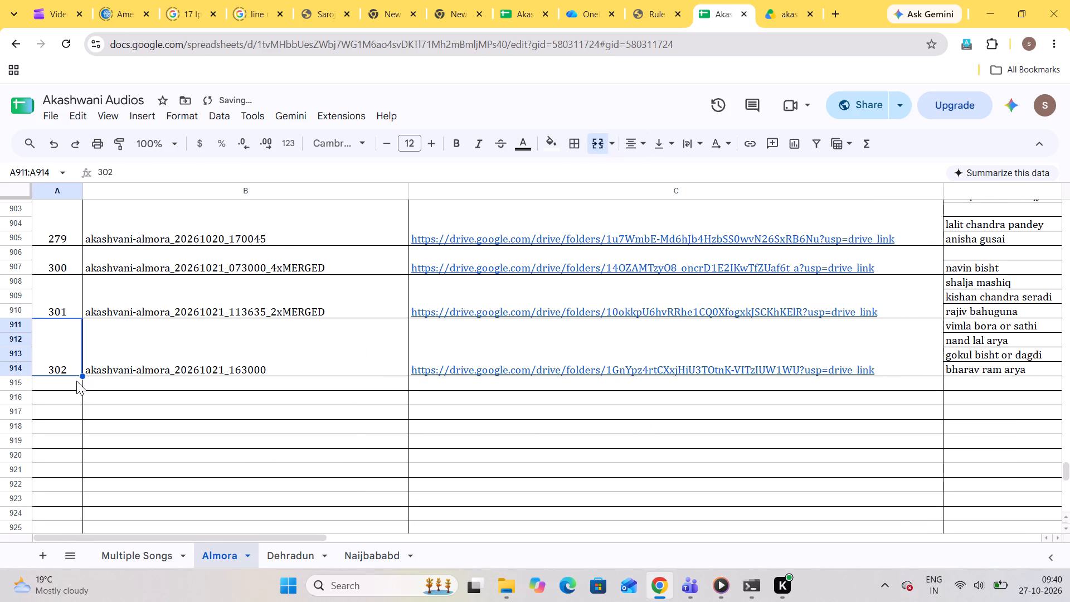
Enter serial number 303 in cell A915.
{"action": "left_click", "coordinate": [73, 388]}
{"action": "type", "text": "303"}
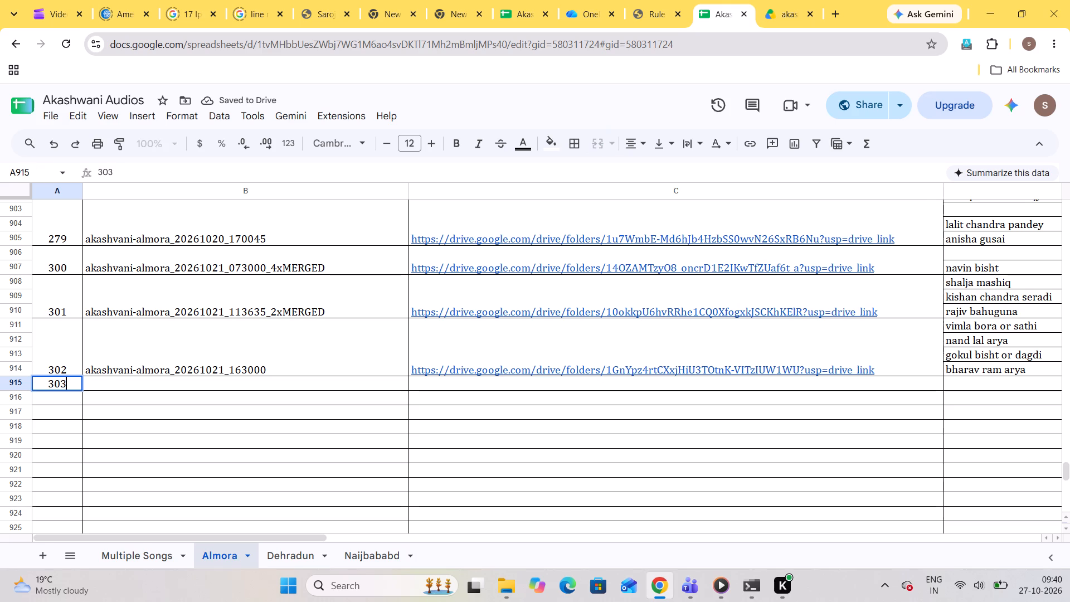
{"action": "left_click", "coordinate": [107, 380]}
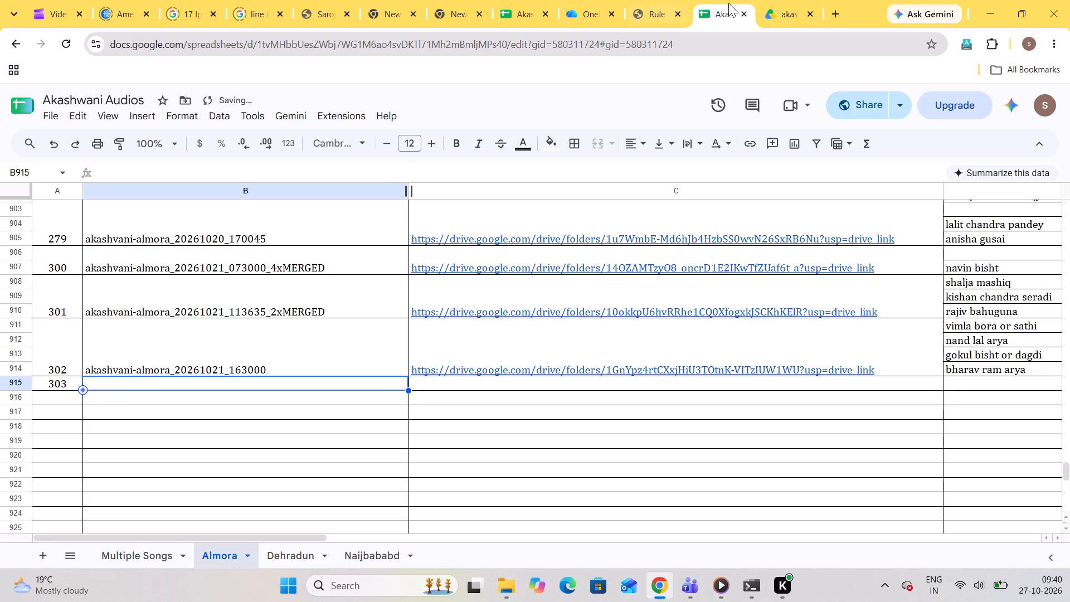
Switch to Google Drive, dismiss the open rename dialog and go back to the Songs-26-10-2026 folder.
{"action": "left_click", "coordinate": [771, 12]}
{"action": "left_click", "coordinate": [298, 307]}
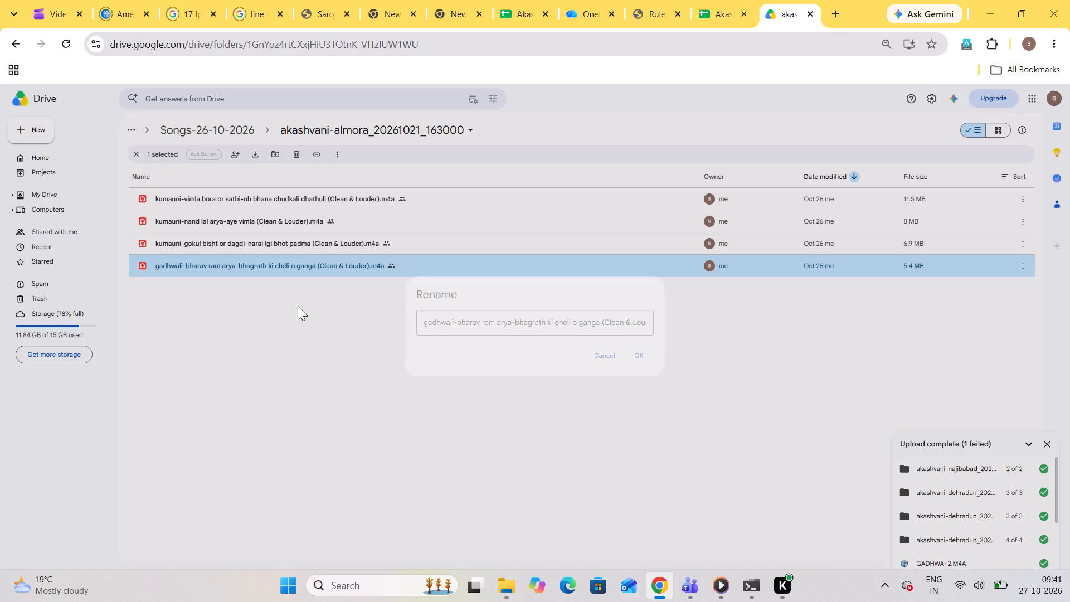
{"action": "left_click", "coordinate": [216, 123]}
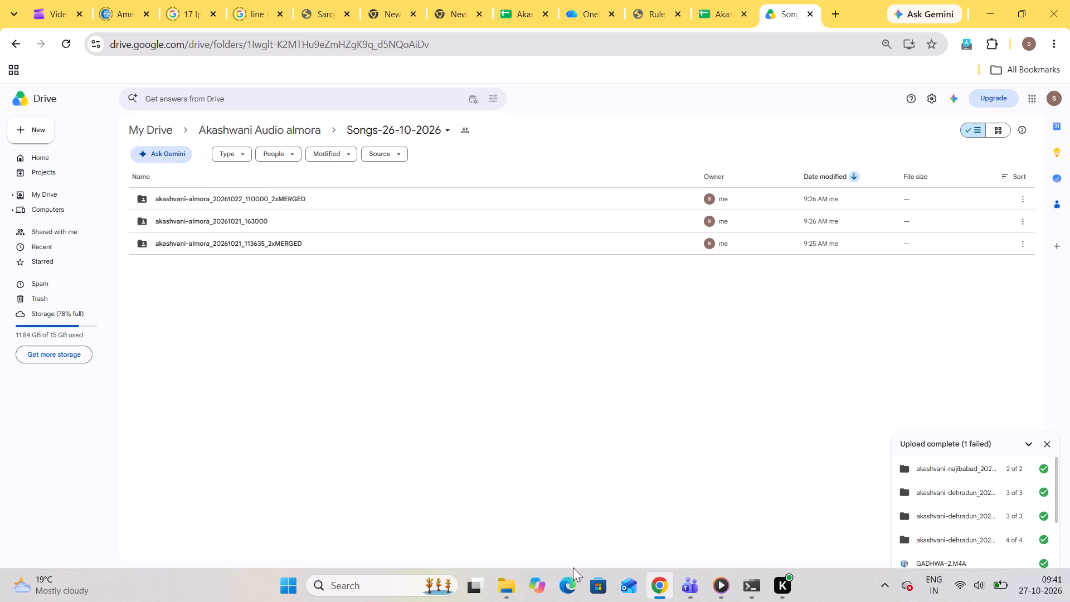
Copy the folder name akashvani-almora_20261022_110000_2xMERGED from File Explorer and paste it into cell B915 of the spreadsheet.
{"action": "left_click", "coordinate": [504, 585]}
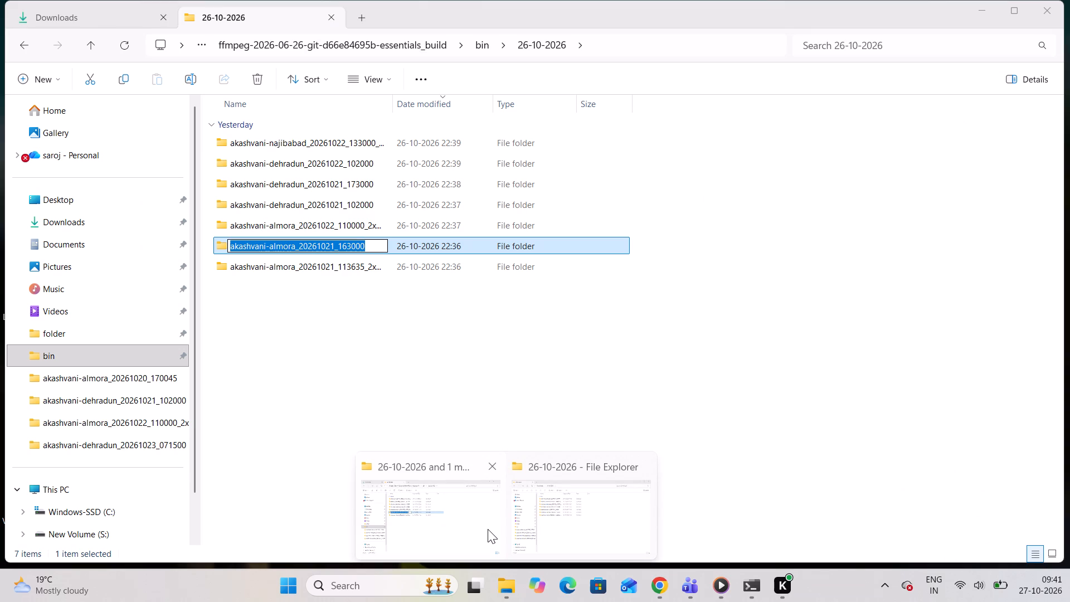
{"action": "left_click", "coordinate": [486, 527]}
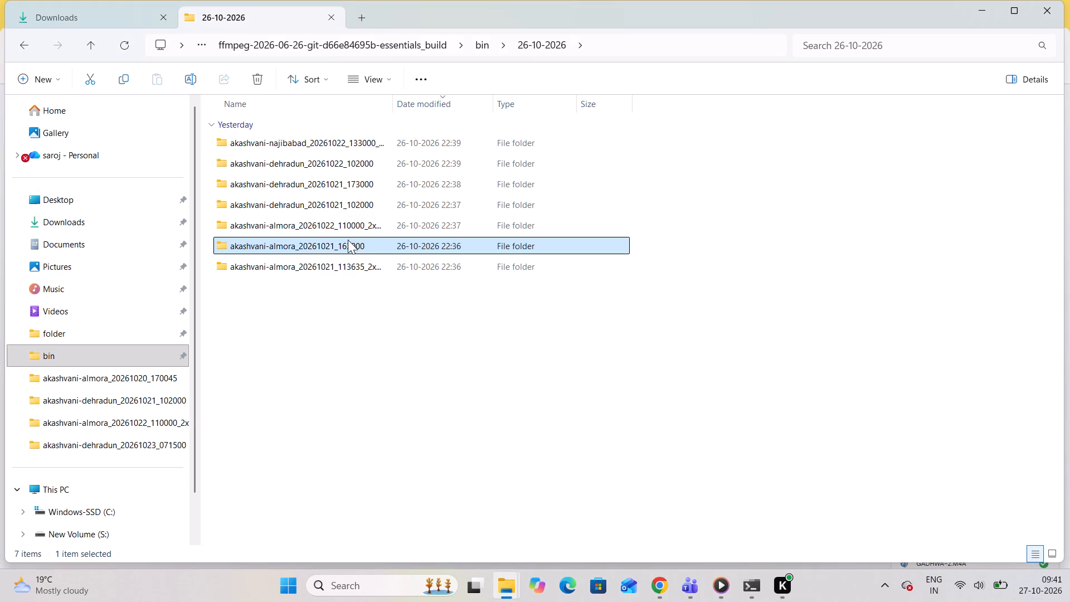
{"action": "left_click", "coordinate": [314, 224]}
{"action": "left_click", "coordinate": [314, 224]}
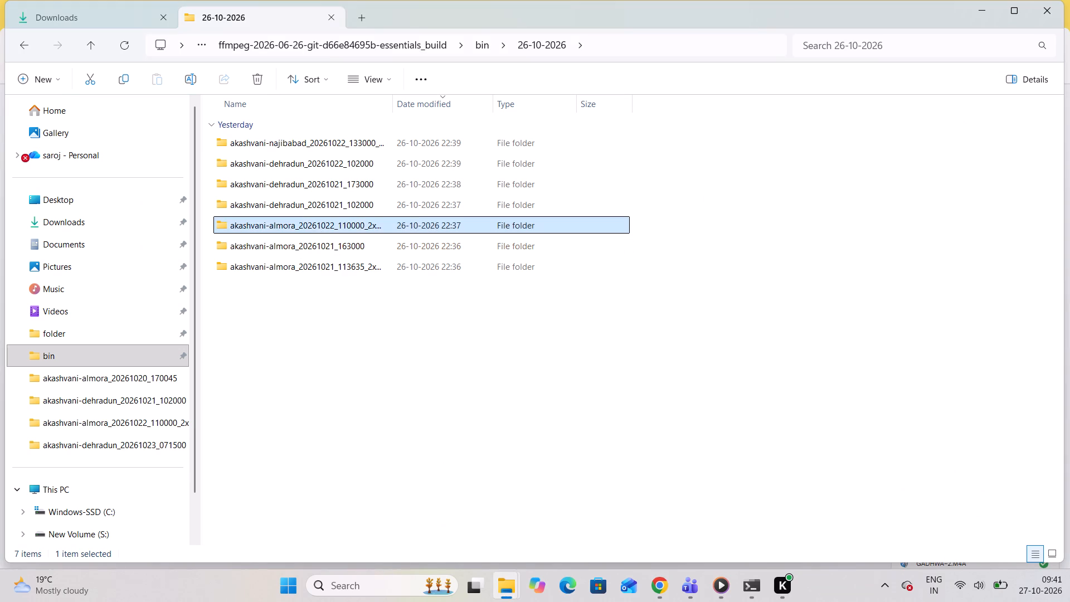
{"action": "key", "text": "ctrl+c"}
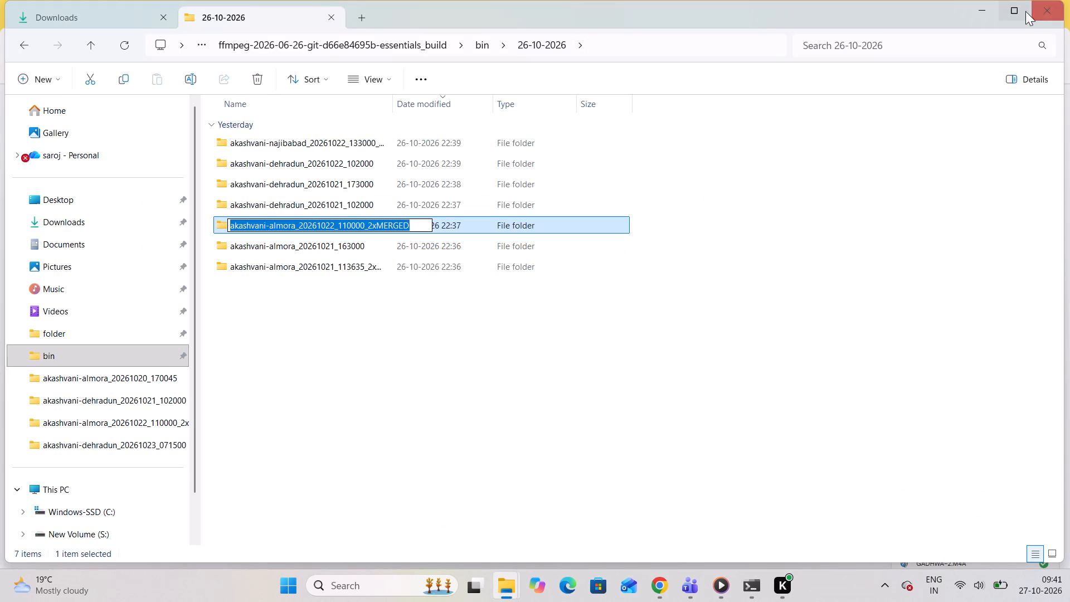
{"action": "left_click", "coordinate": [985, 8]}
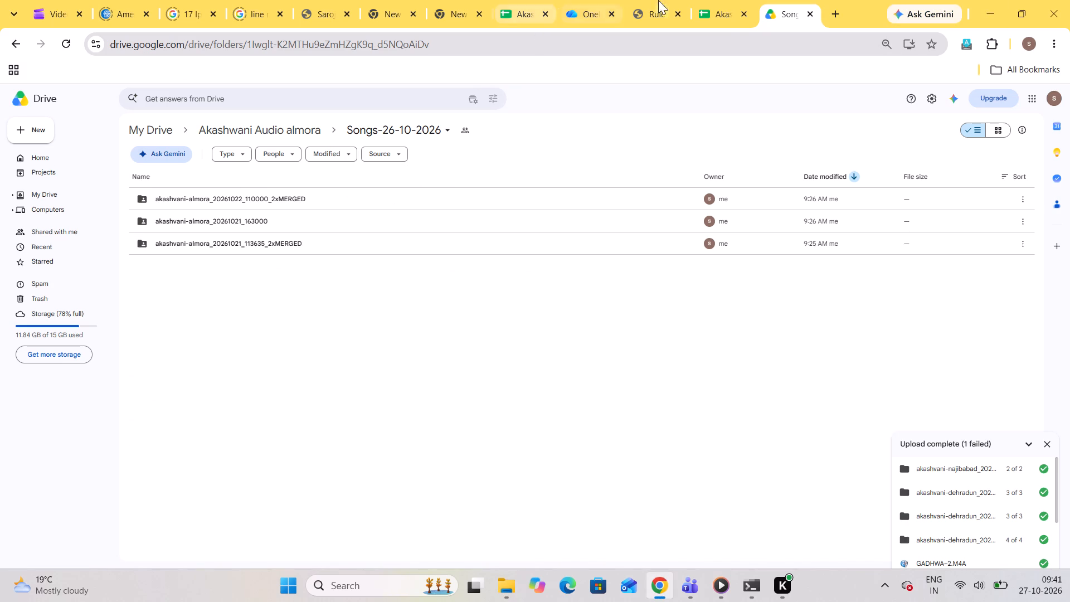
{"action": "left_click", "coordinate": [723, 13]}
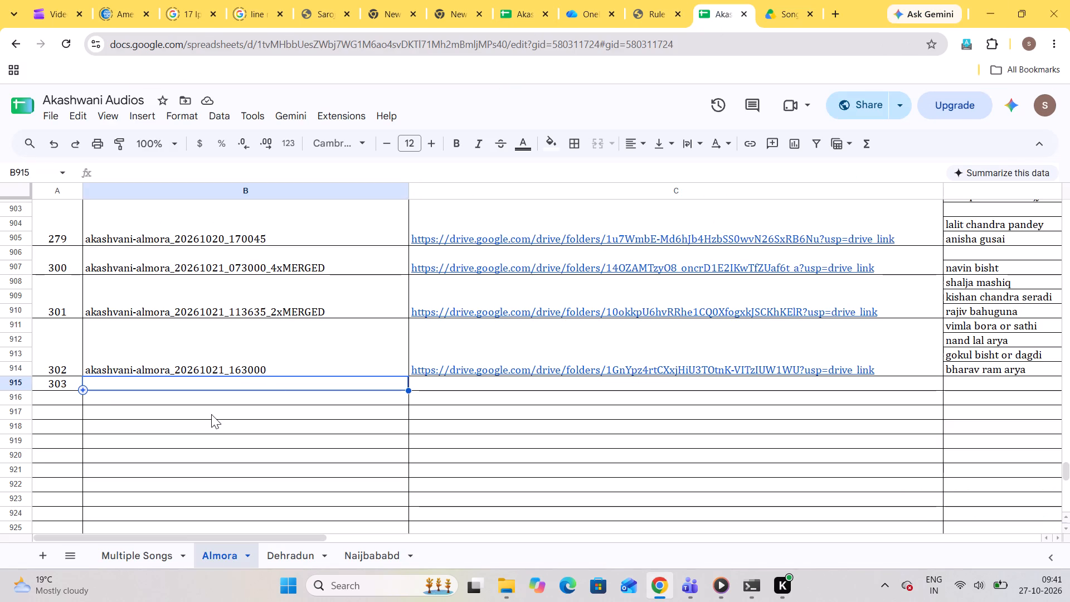
{"action": "key", "text": "ctrl+v"}
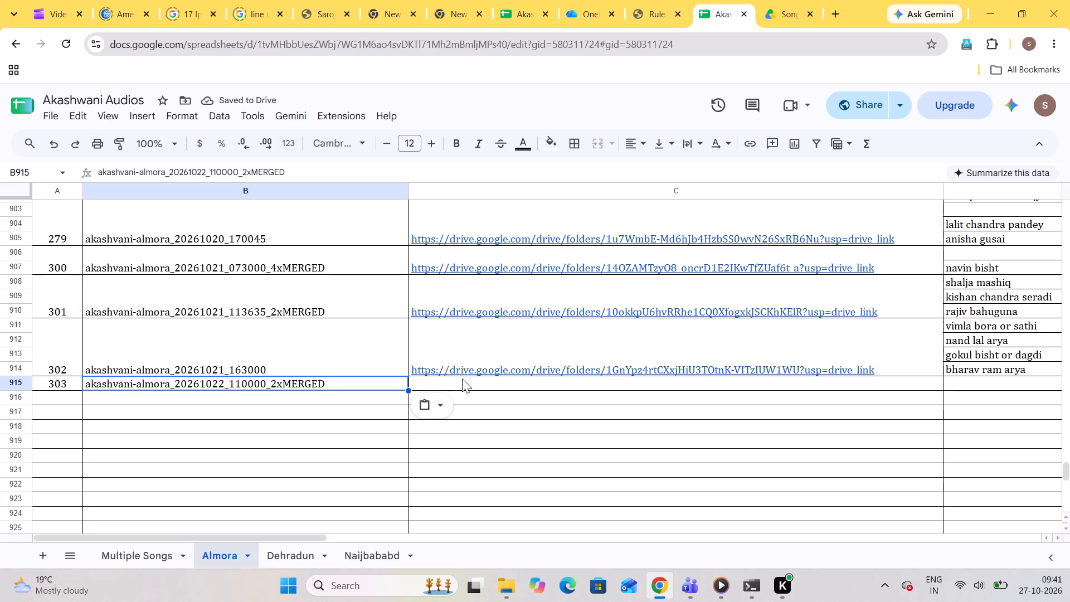
Open the akashvani-almora_20261022_110000_2xMERGED folder in Drive, copy its share link and paste it into cell C915 of the spreadsheet.
{"action": "left_click", "coordinate": [476, 382]}
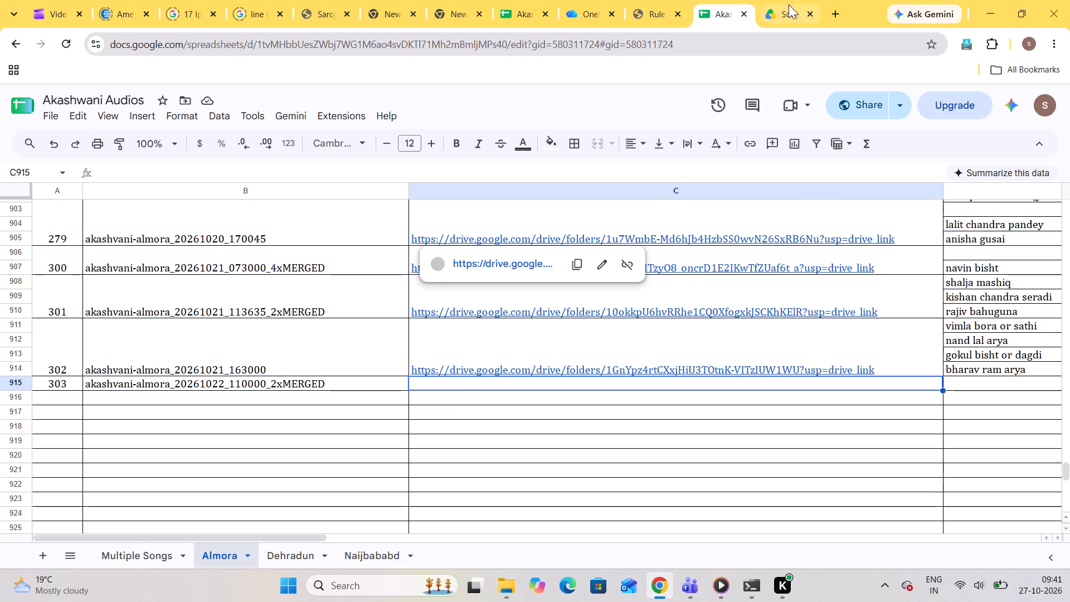
{"action": "left_click", "coordinate": [786, 4]}
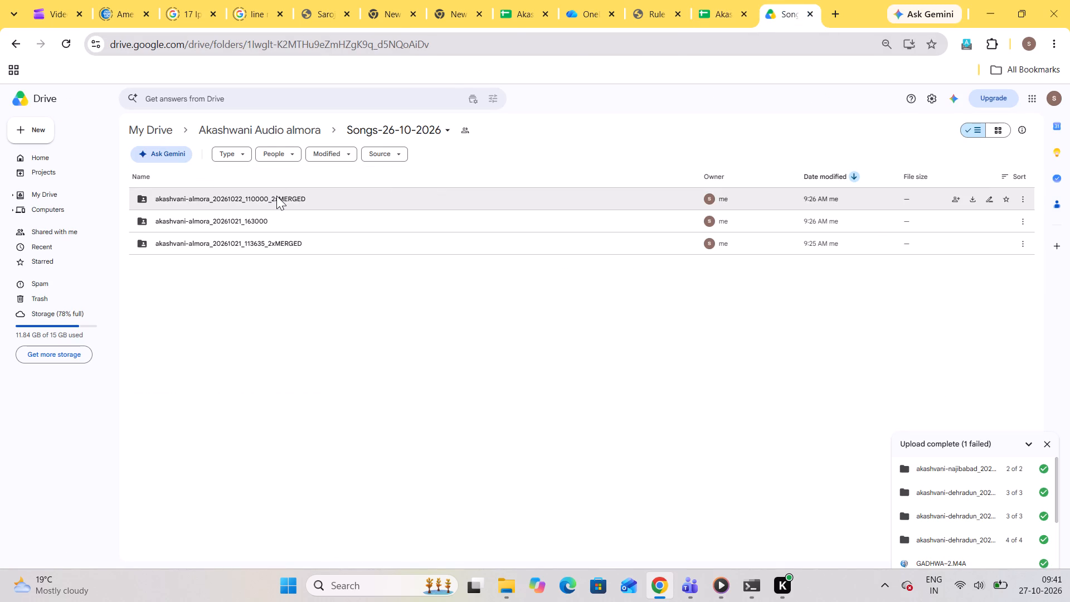
{"action": "triple_click", "coordinate": [276, 196]}
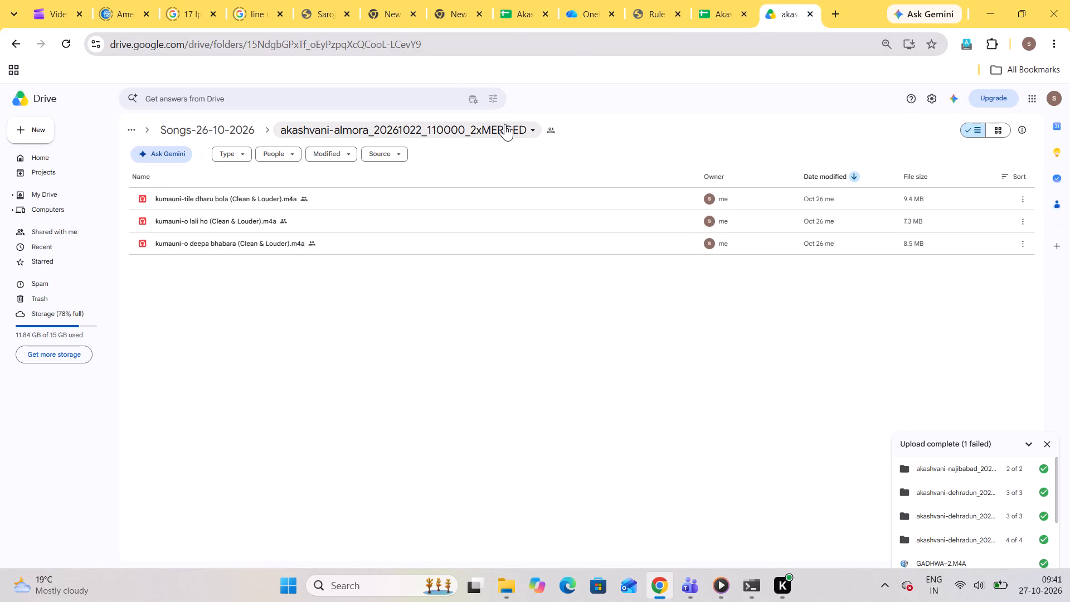
{"action": "left_click", "coordinate": [505, 124]}
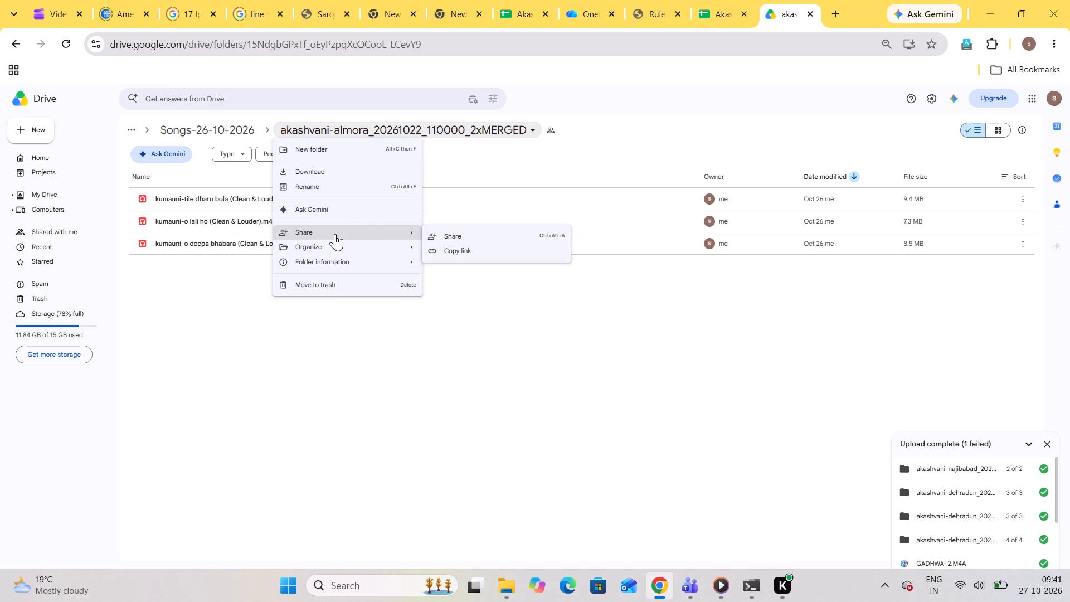
{"action": "left_click", "coordinate": [437, 250]}
{"action": "left_click", "coordinate": [706, 18]}
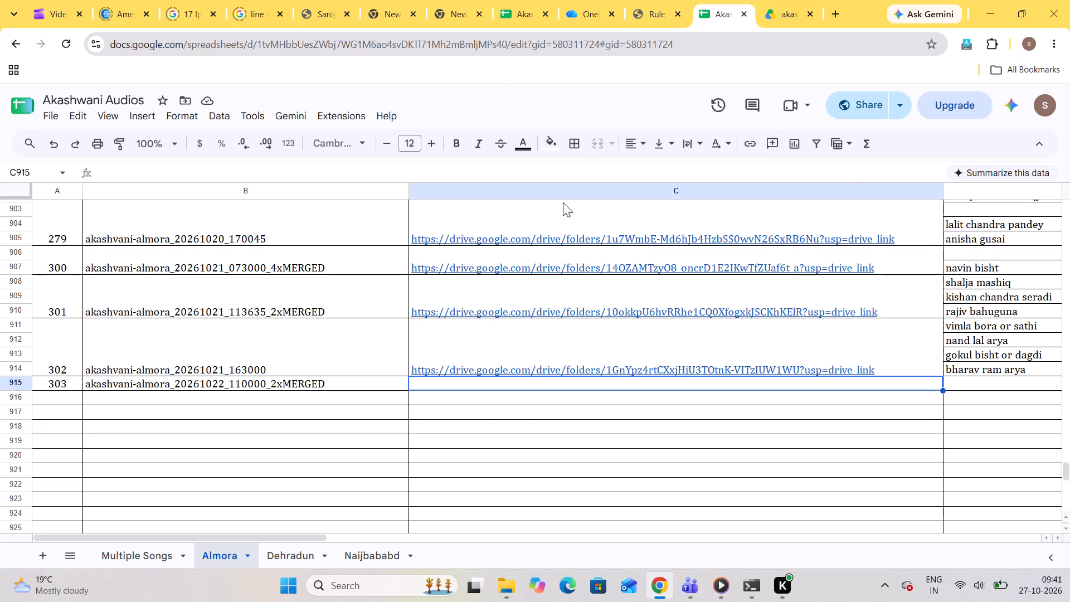
{"action": "key", "text": "ctrl+v"}
Select title cell F915 for the first song of entry 303.
{"action": "scroll", "coordinate": [651, 392], "scroll_direction": "left", "scroll_amount": 2}
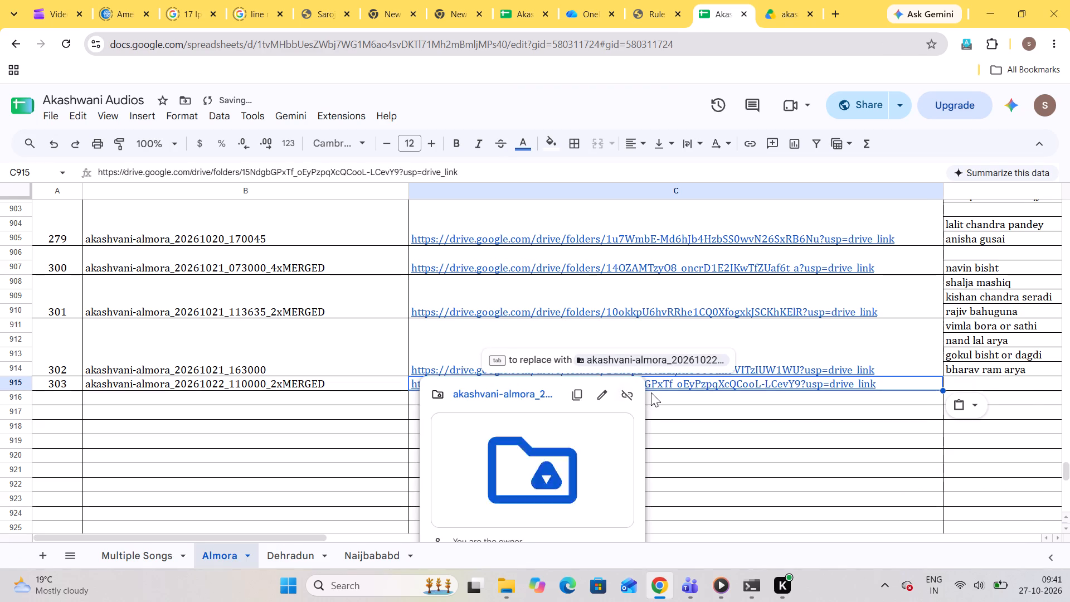
{"action": "scroll", "coordinate": [651, 392], "scroll_direction": "left", "scroll_amount": 5}
{"action": "scroll", "coordinate": [365, 382], "scroll_direction": "left", "scroll_amount": 1}
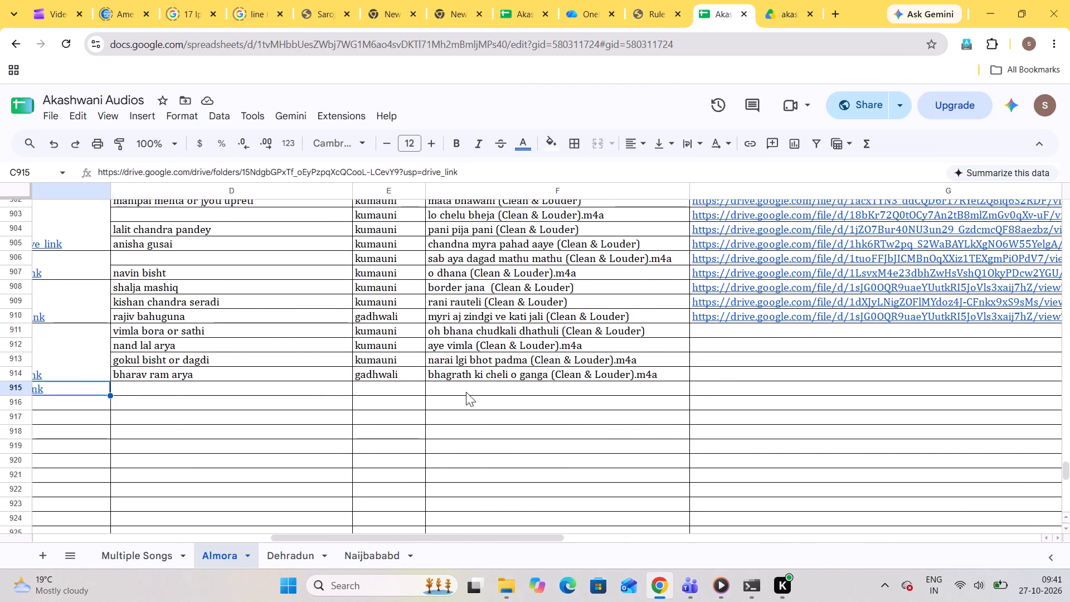
{"action": "left_click", "coordinate": [466, 392]}
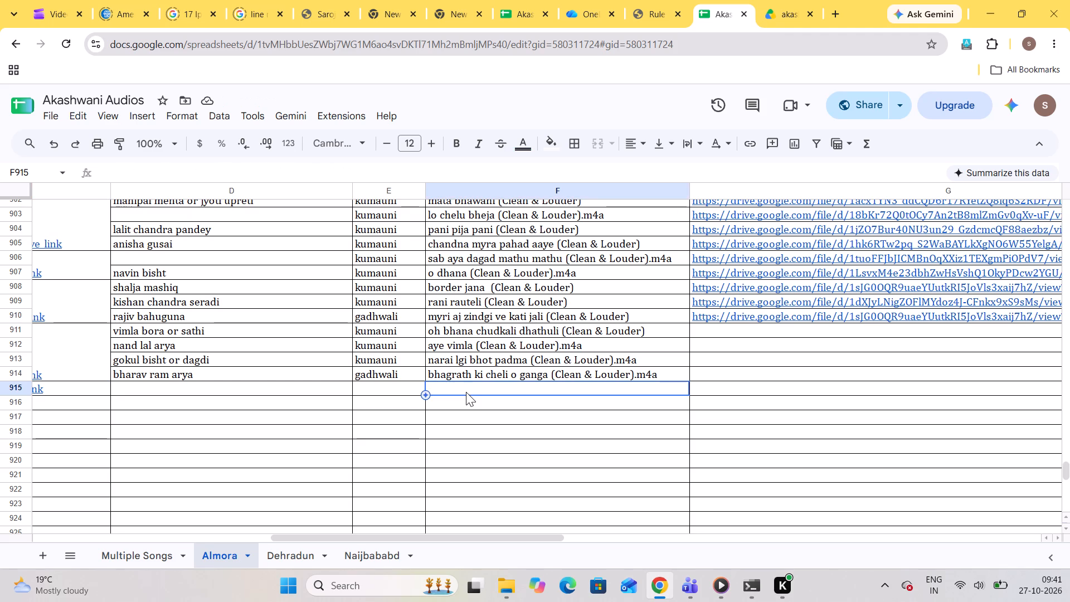
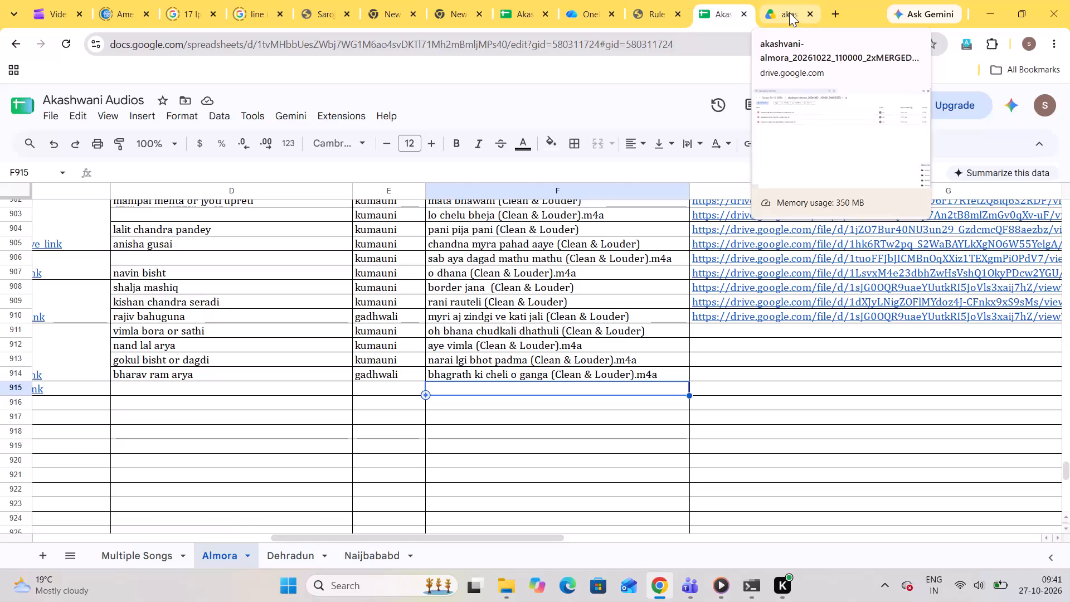
Copy the first song's file name, kumauni-tile dharu bola (Clean & Louder).m4a, from Google Drive and paste it into cell F915 of the spreadsheet.
{"action": "left_click", "coordinate": [780, 12]}
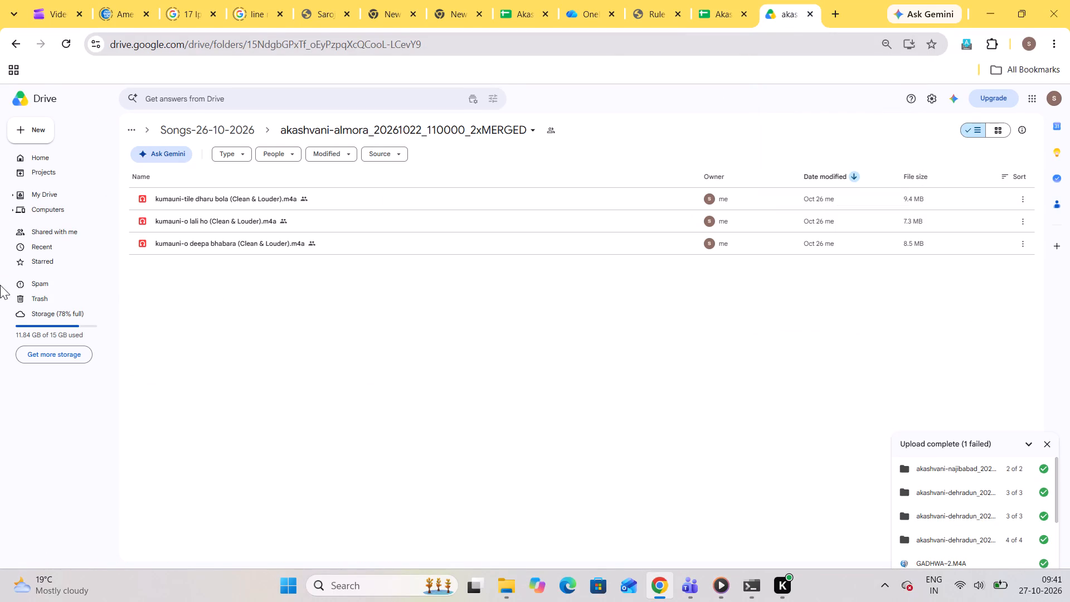
{"action": "right_click", "coordinate": [230, 201]}
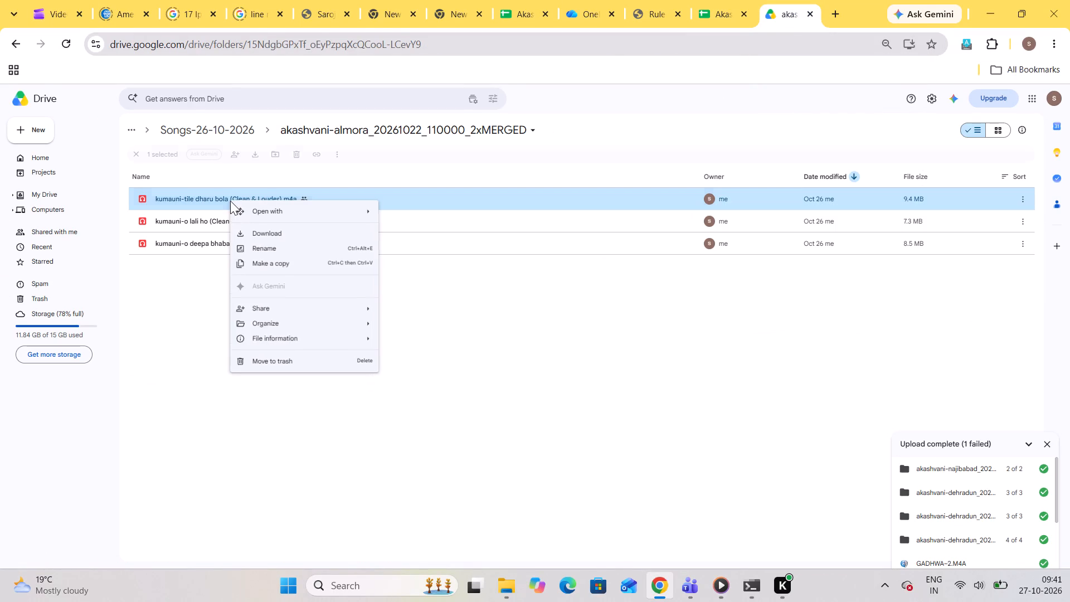
{"action": "left_click", "coordinate": [250, 254]}
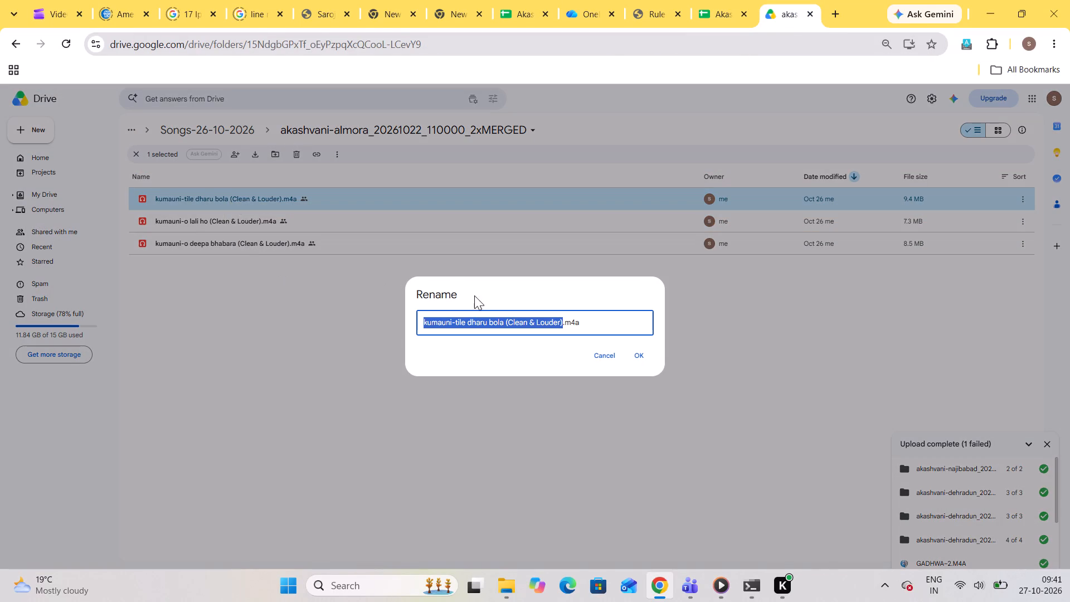
{"action": "triple_click", "coordinate": [473, 325]}
{"action": "key", "text": "ctrl+c"}
{"action": "left_click", "coordinate": [710, 25]}
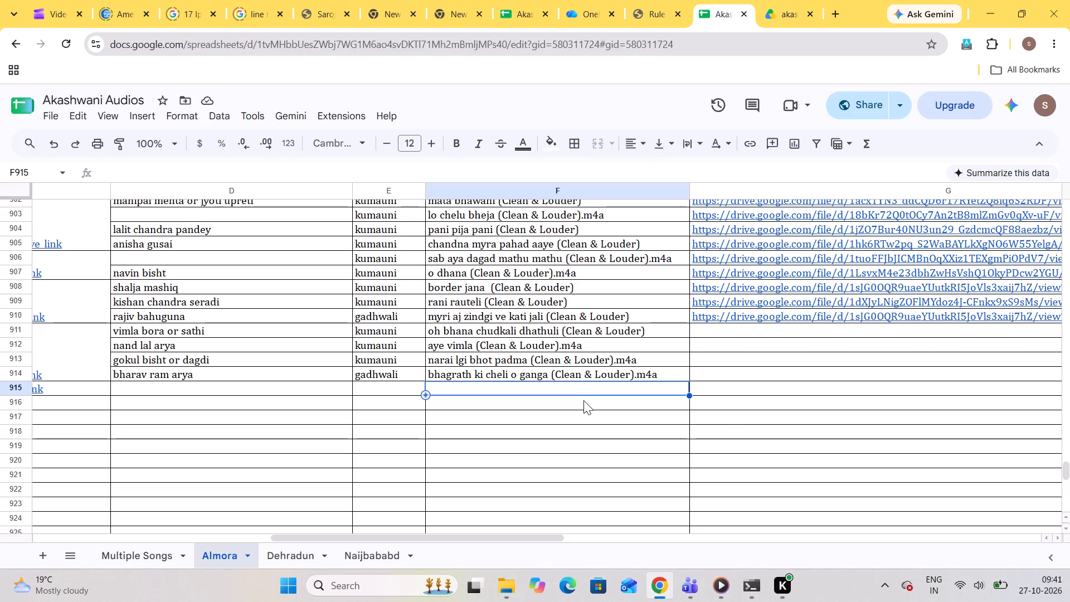
{"action": "key", "text": "ctrl+v"}
Copy the second song's file name, kumauni-o lali ho (Clean & Louder).m4a, from Google Drive and paste it into cell F916 of the spreadsheet.
{"action": "left_click", "coordinate": [782, 5]}
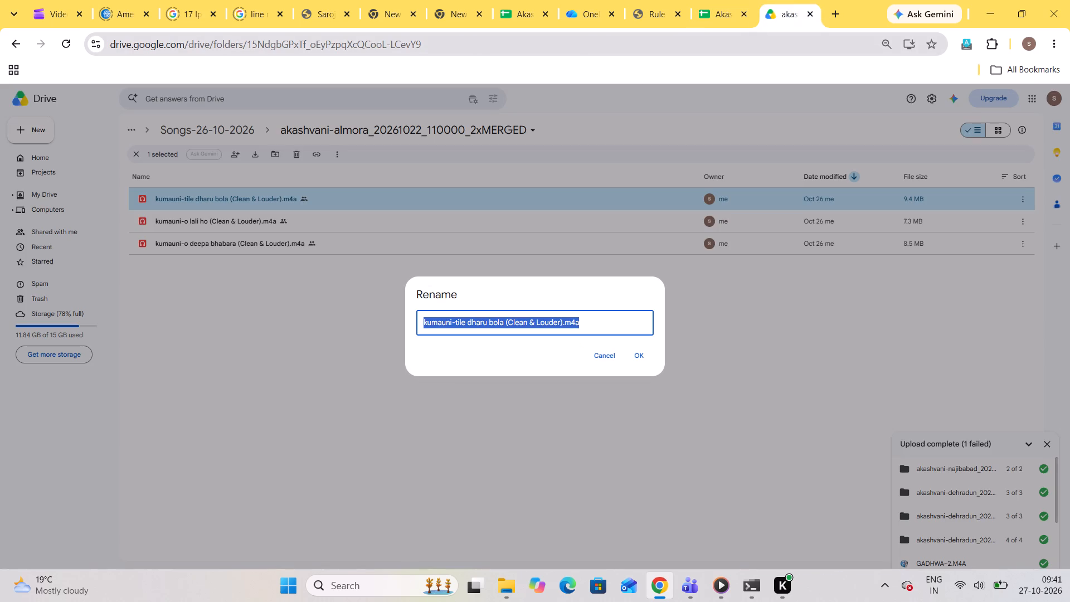
{"action": "left_click", "coordinate": [270, 217]}
{"action": "left_click", "coordinate": [264, 224]}
{"action": "right_click", "coordinate": [264, 224]}
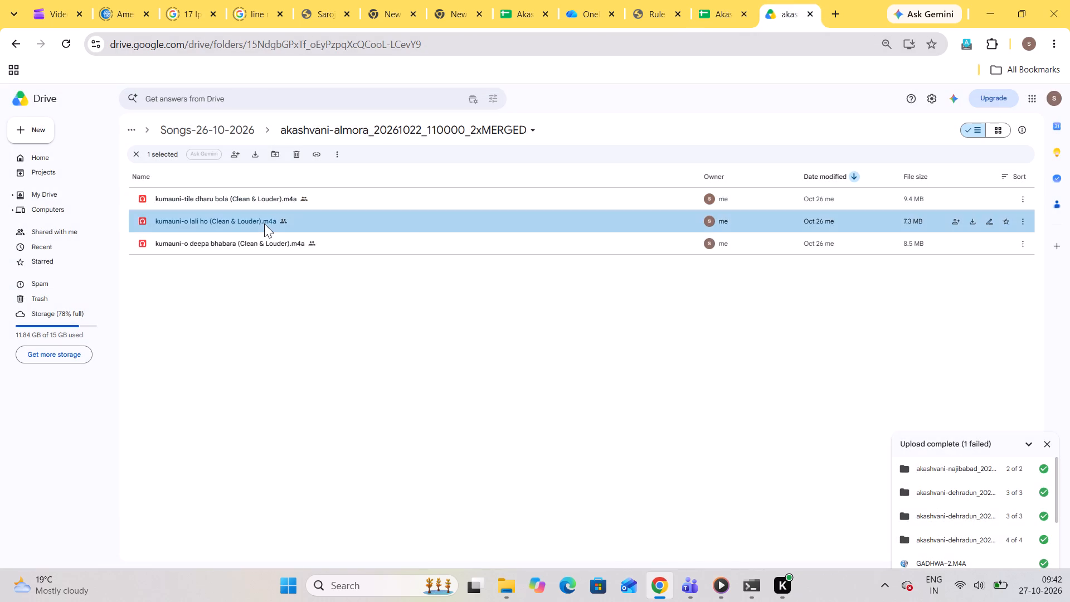
{"action": "left_click", "coordinate": [292, 270]}
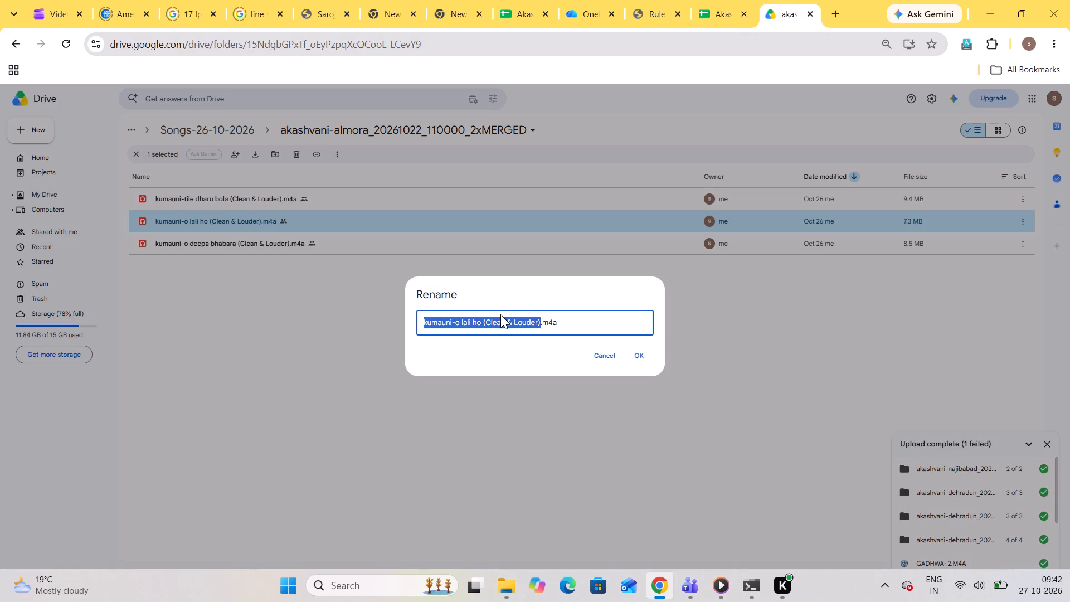
{"action": "triple_click", "coordinate": [500, 314]}
{"action": "triple_click", "coordinate": [500, 320]}
{"action": "key", "text": "ctrl+c"}
{"action": "left_click", "coordinate": [705, 3]}
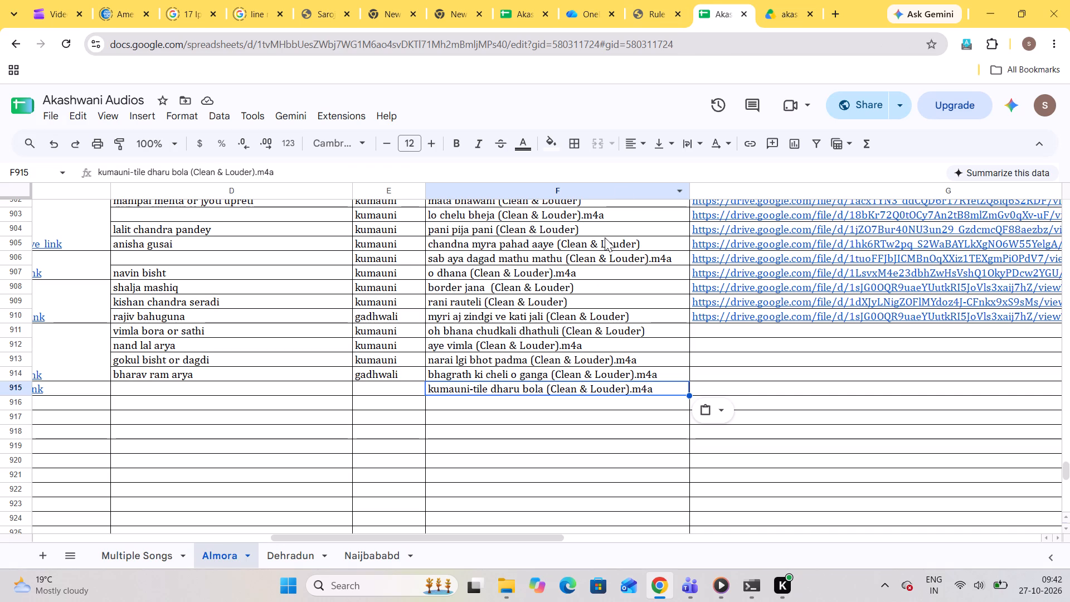
{"action": "left_click", "coordinate": [556, 401]}
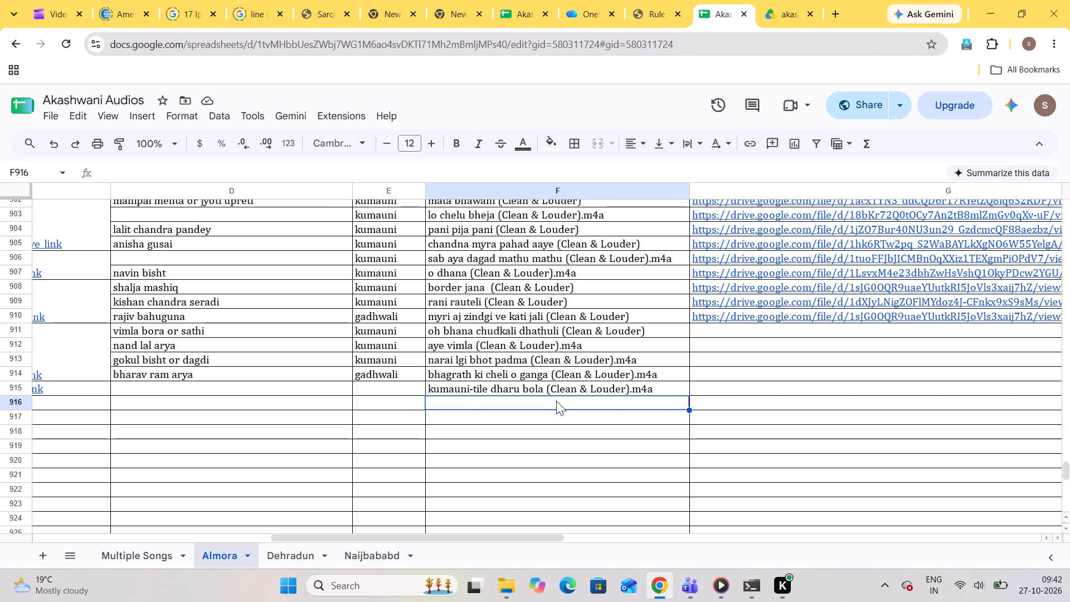
{"action": "key", "text": "ctrl+v"}
Copy the third song's file name, kumauni-o deepa bhabara (Clean & Louder).m4a, from Google Drive and paste it into cell F917 of the spreadsheet.
{"action": "left_click", "coordinate": [791, 23]}
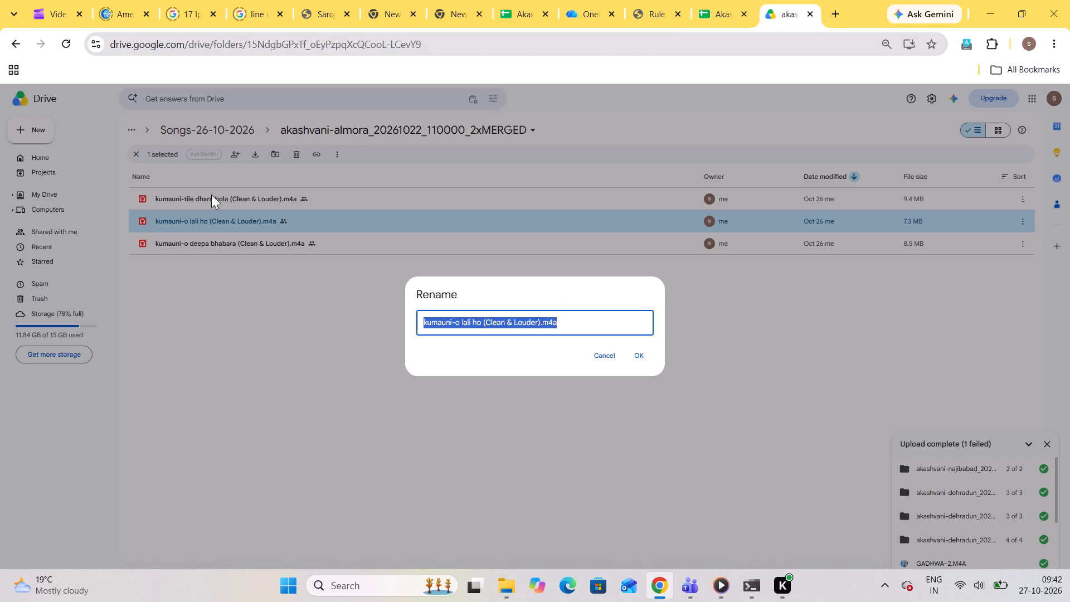
{"action": "left_click", "coordinate": [198, 239]}
{"action": "left_click", "coordinate": [204, 246]}
{"action": "right_click", "coordinate": [204, 246]}
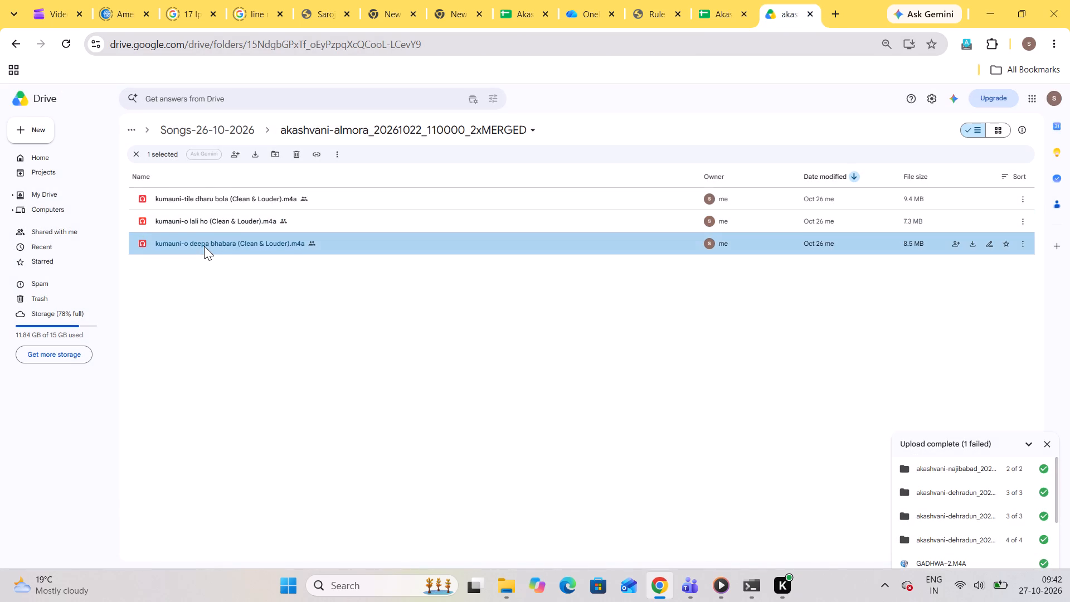
{"action": "left_click", "coordinate": [223, 296]}
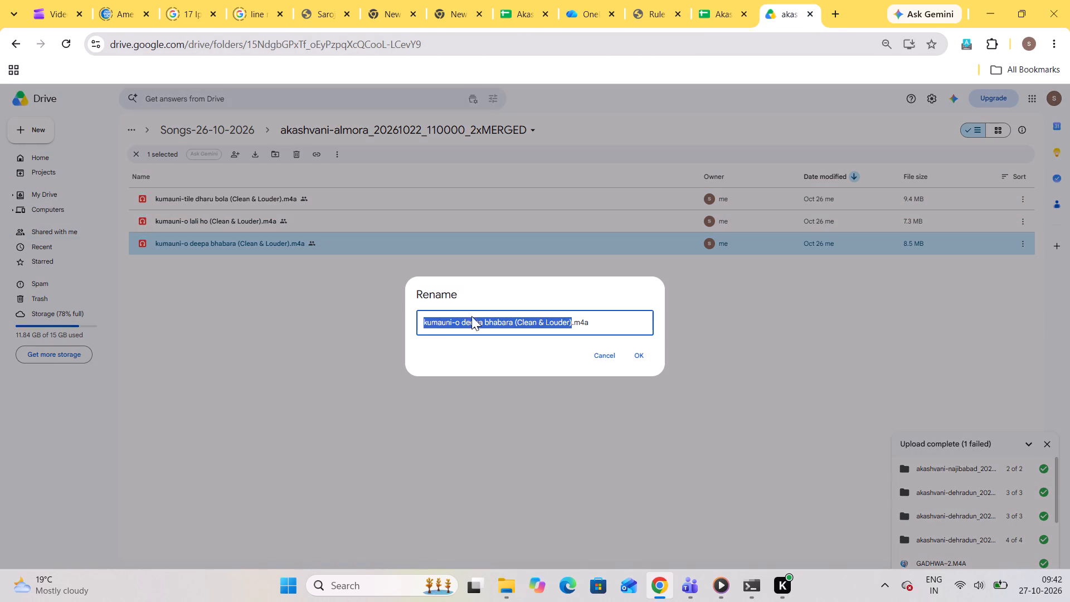
{"action": "double_click", "coordinate": [471, 315]}
{"action": "double_click", "coordinate": [475, 320]}
{"action": "double_click", "coordinate": [475, 320]}
{"action": "key", "text": "ctrl+c"}
{"action": "left_click_drag", "start_coordinate": [475, 320], "coordinate": [472, 313], "text": "ctrl"}
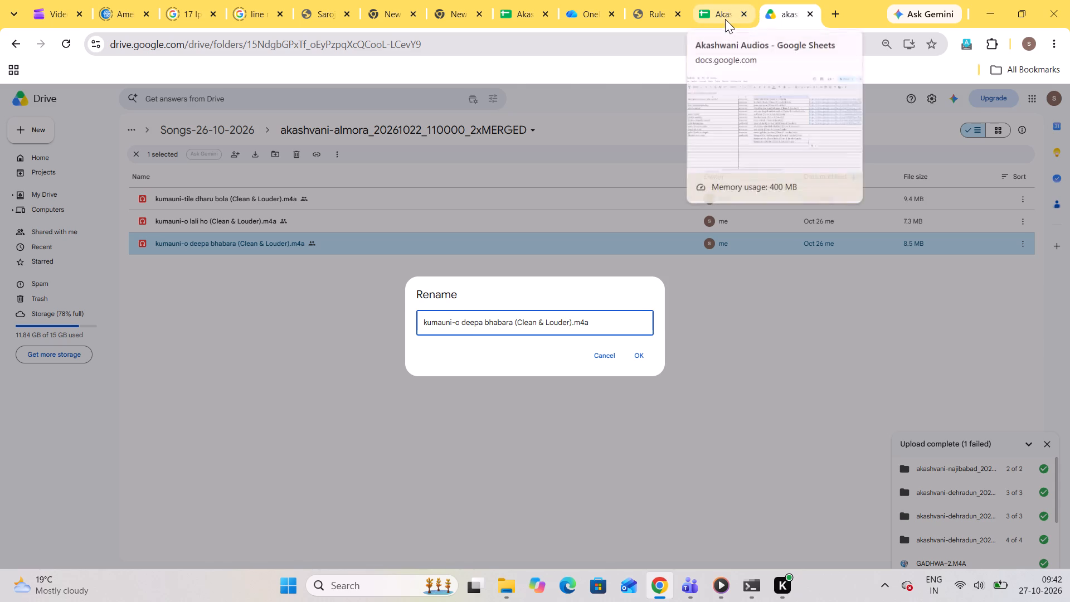
{"action": "left_click", "coordinate": [725, 18]}
{"action": "left_click", "coordinate": [444, 418]}
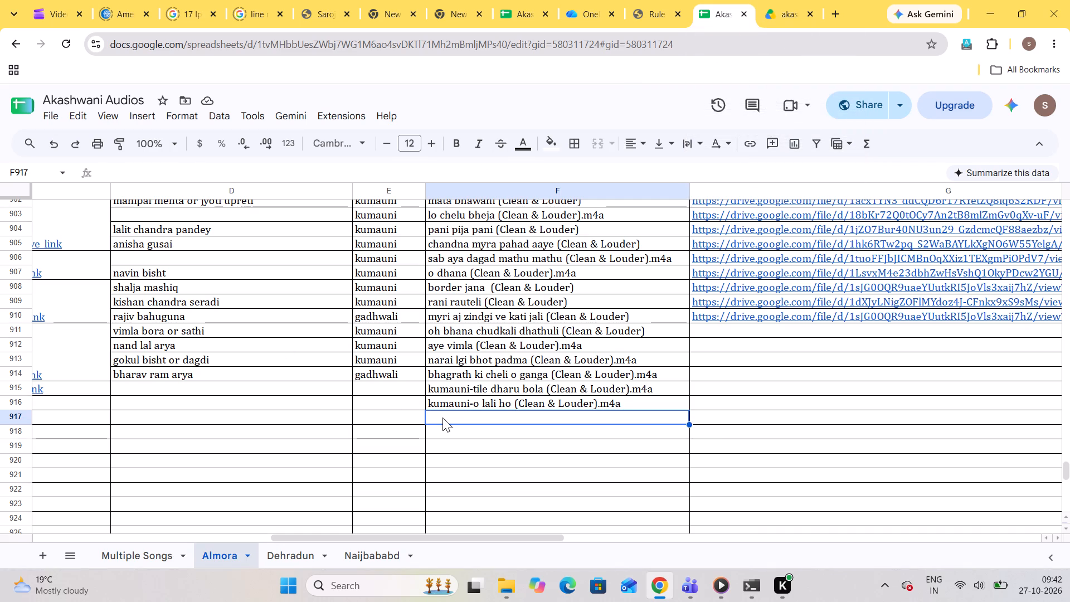
{"action": "key", "text": "ctrl+v"}
Enter kumauni as the language of the three new songs in cells E915, E916 and E917.
{"action": "left_click", "coordinate": [371, 389]}
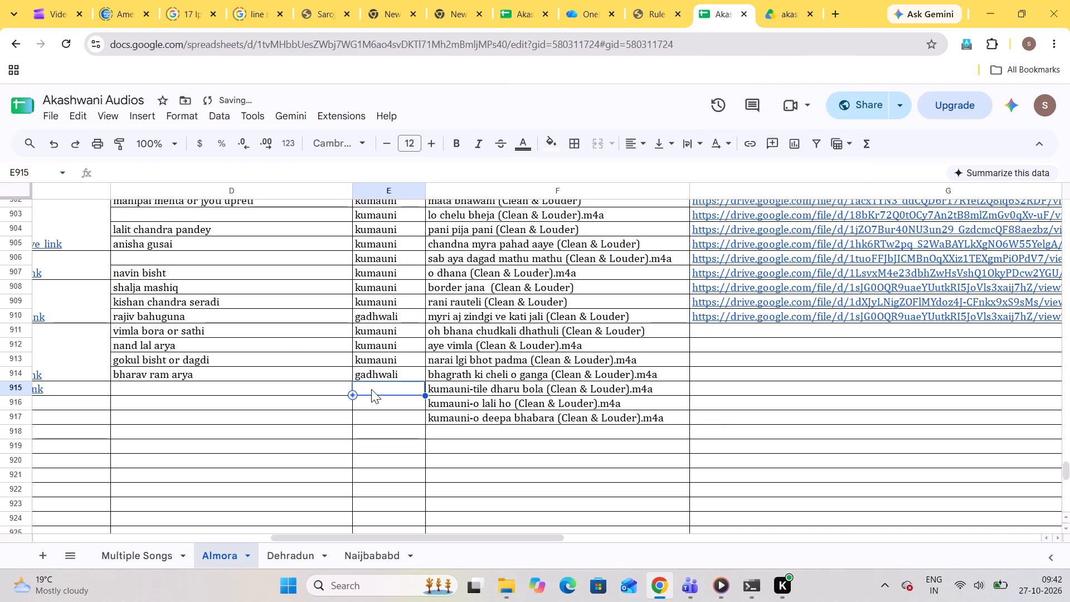
{"action": "type", "text": "KU"}
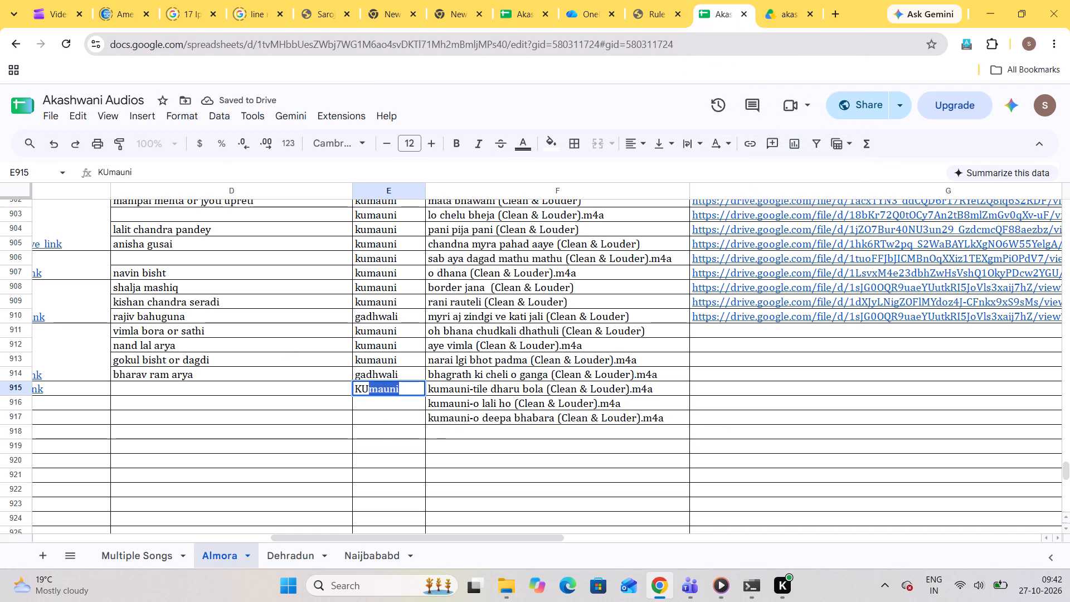
{"action": "key", "text": "Tab"}
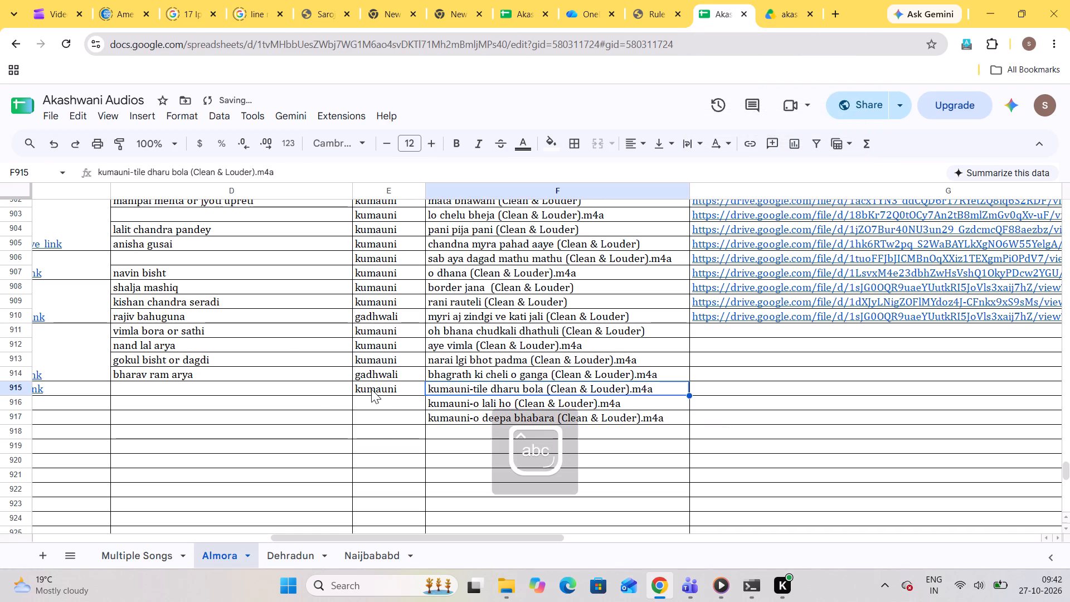
{"action": "left_click", "coordinate": [371, 401]}
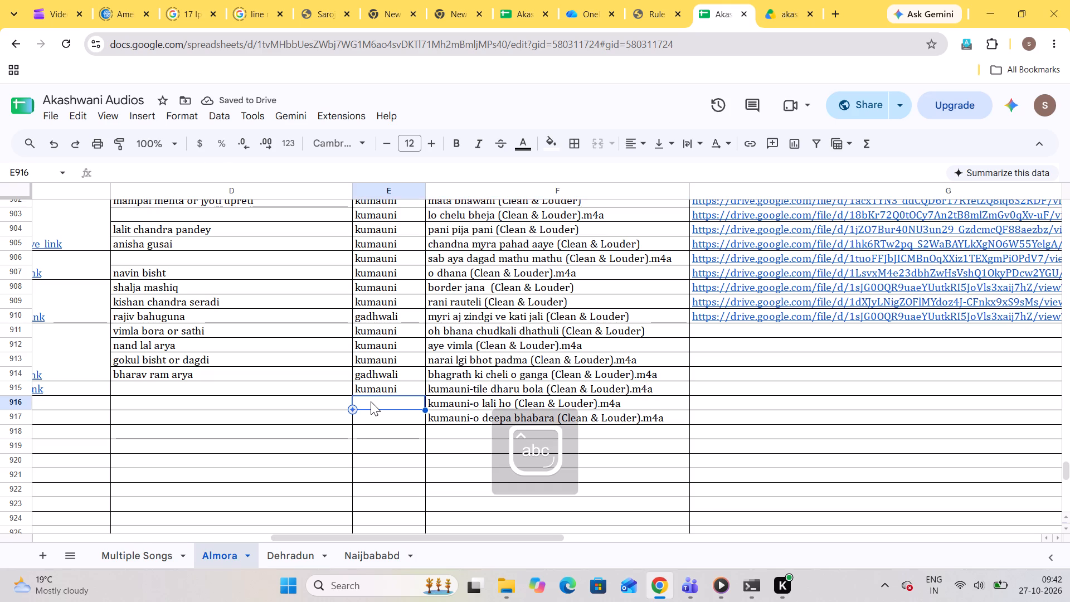
{"action": "key", "text": "k"}
{"action": "key", "text": "u"}
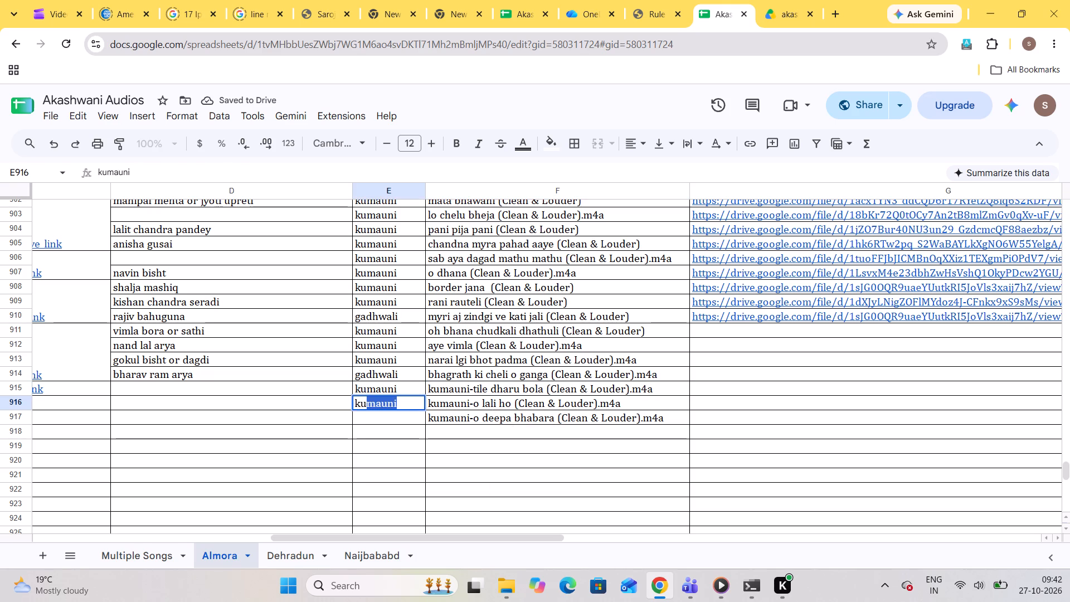
{"action": "key", "text": "Tab"}
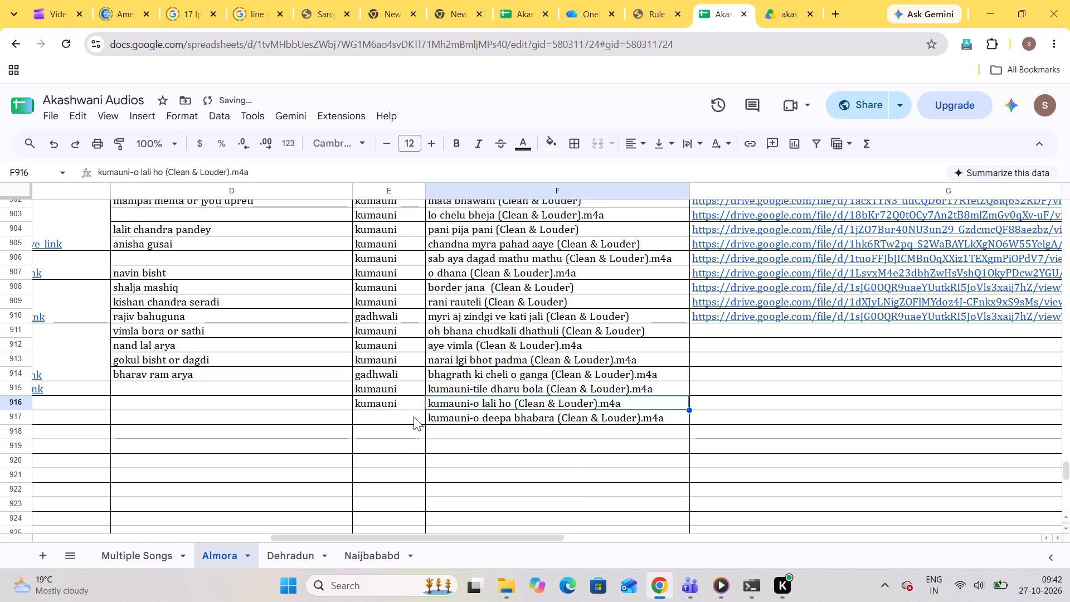
{"action": "left_click", "coordinate": [414, 416]}
{"action": "type", "text": "kum"}
{"action": "key", "text": "Tab"}
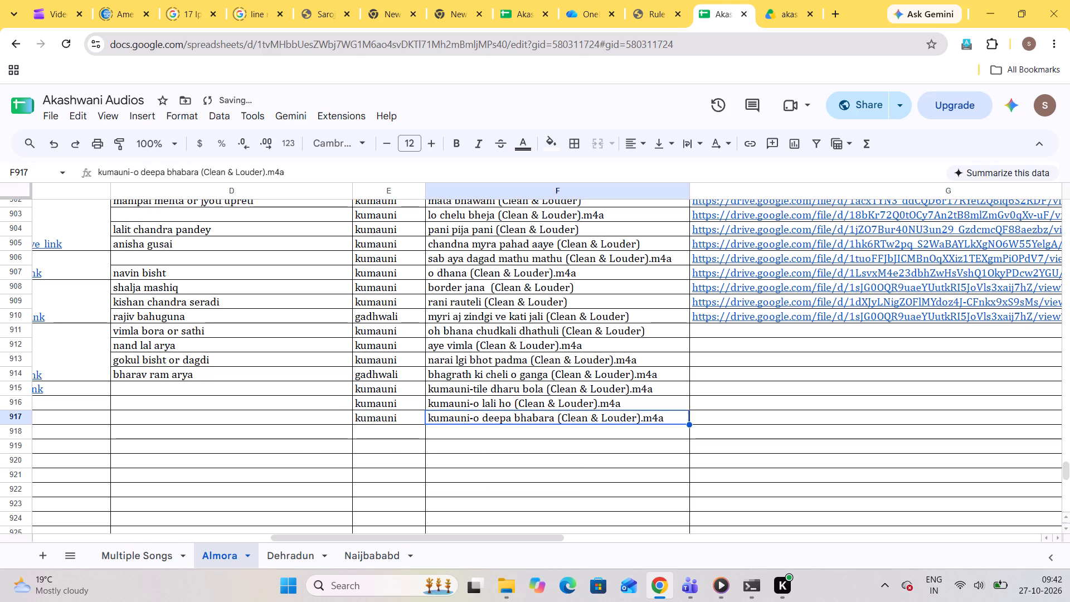
Remove the "kumauni-" prefix from the song titles in cells F915, F916 and F917.
{"action": "double_click", "coordinate": [449, 389]}
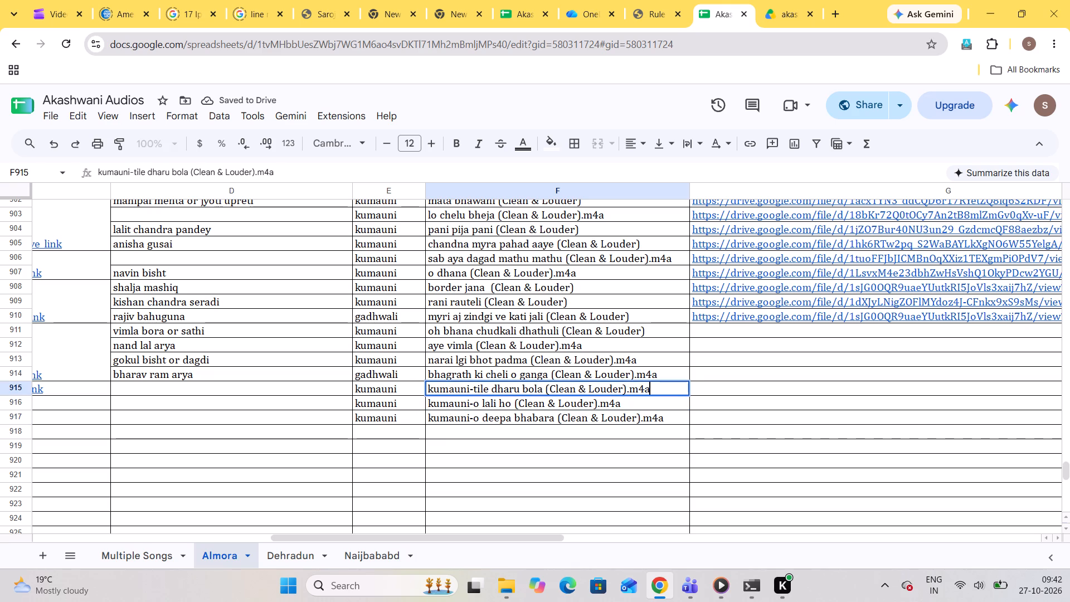
{"action": "left_click_drag", "start_coordinate": [474, 387], "coordinate": [415, 381]}
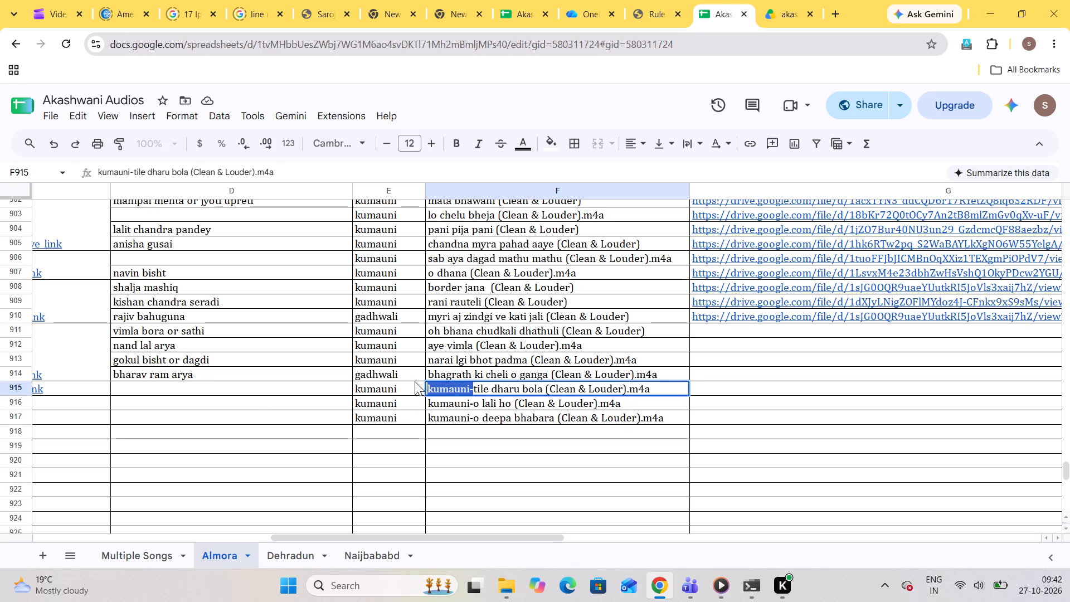
{"action": "key", "text": "BackSpace"}
{"action": "double_click", "coordinate": [446, 402]}
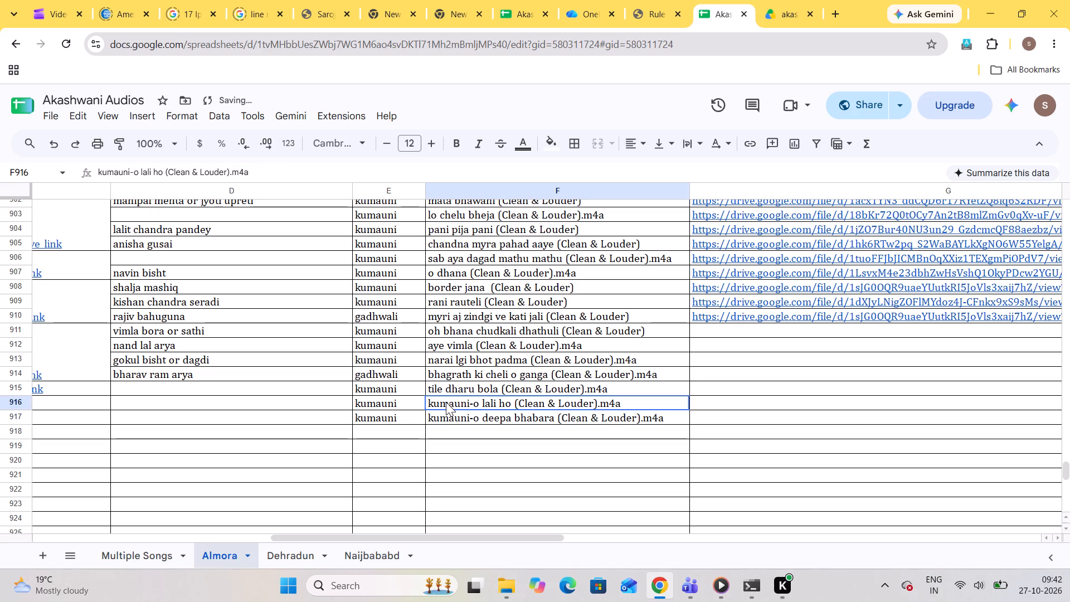
{"action": "left_click_drag", "start_coordinate": [473, 401], "coordinate": [424, 401]}
{"action": "key", "text": "BackSpace"}
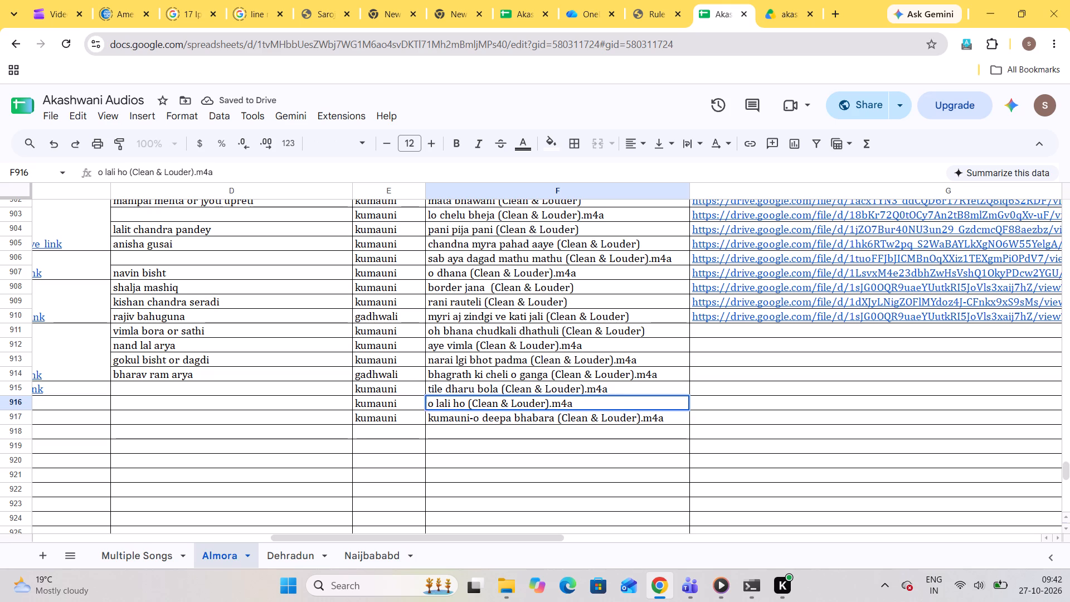
{"action": "triple_click", "coordinate": [440, 421]}
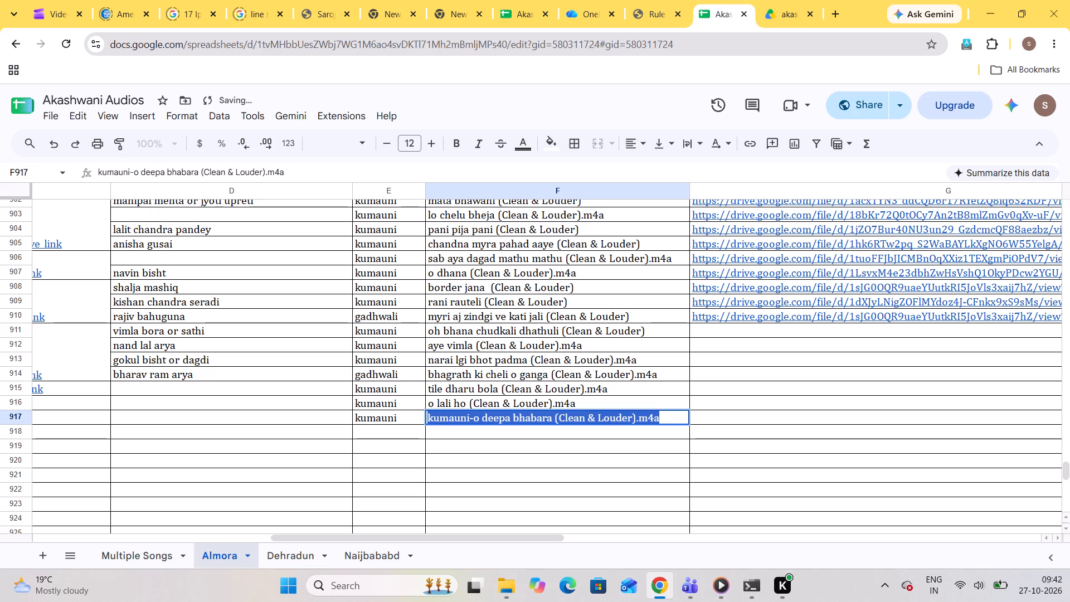
{"action": "left_click", "coordinate": [472, 418]}
{"action": "left_click_drag", "start_coordinate": [472, 418], "coordinate": [426, 415]}
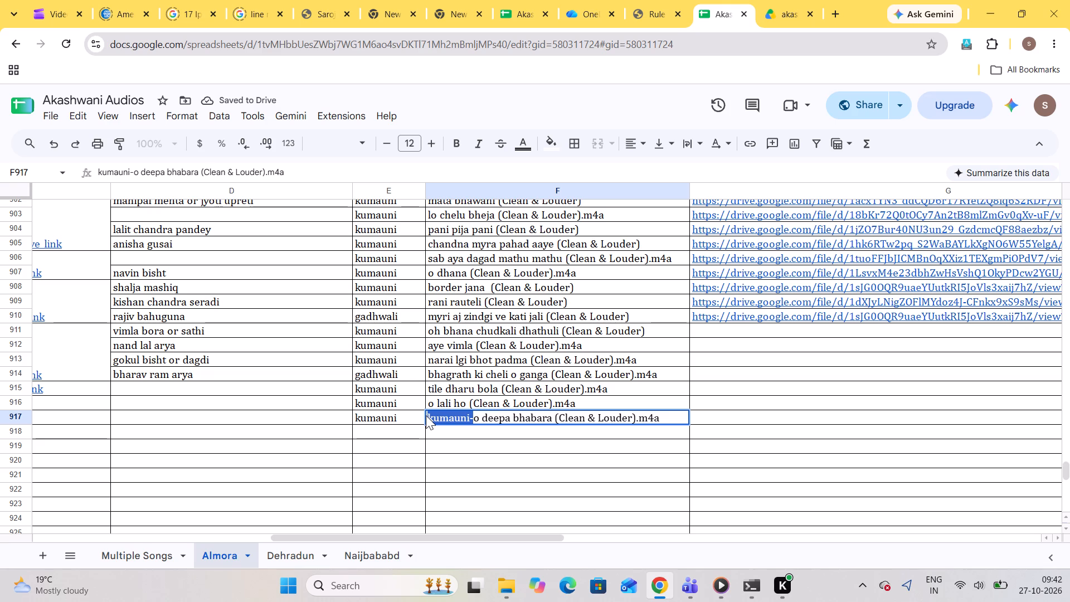